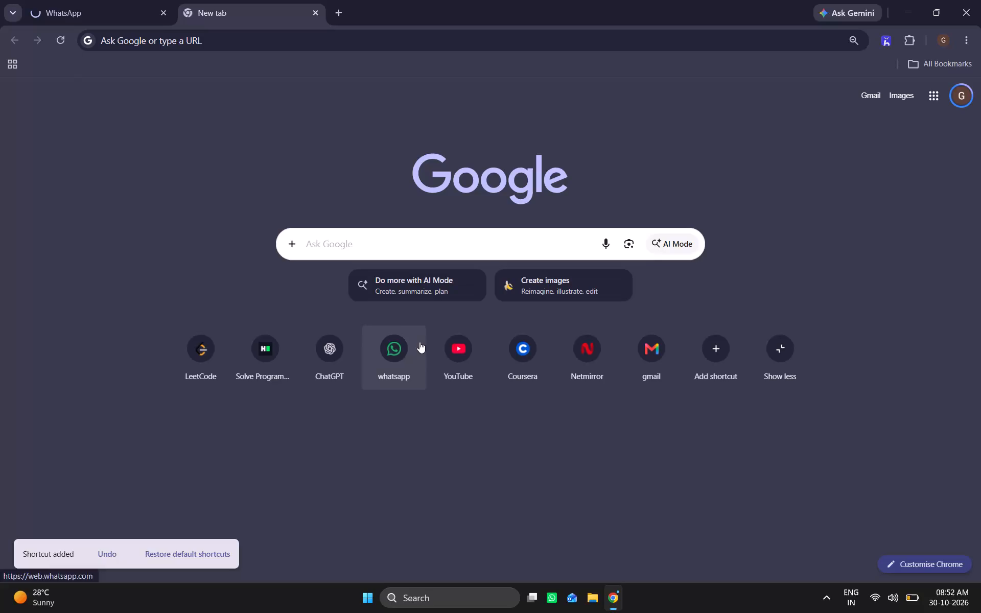
Reorder the new tab page shortcuts by moving the whatsapp shortcut to between YouTube and Coursera.
left_click_drag(383, 355, 446, 363)
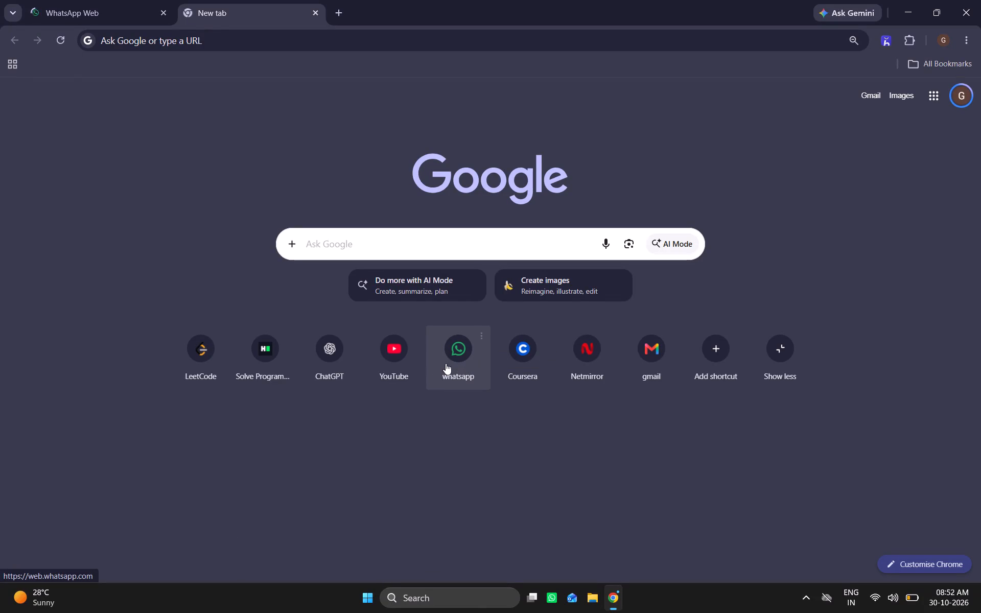
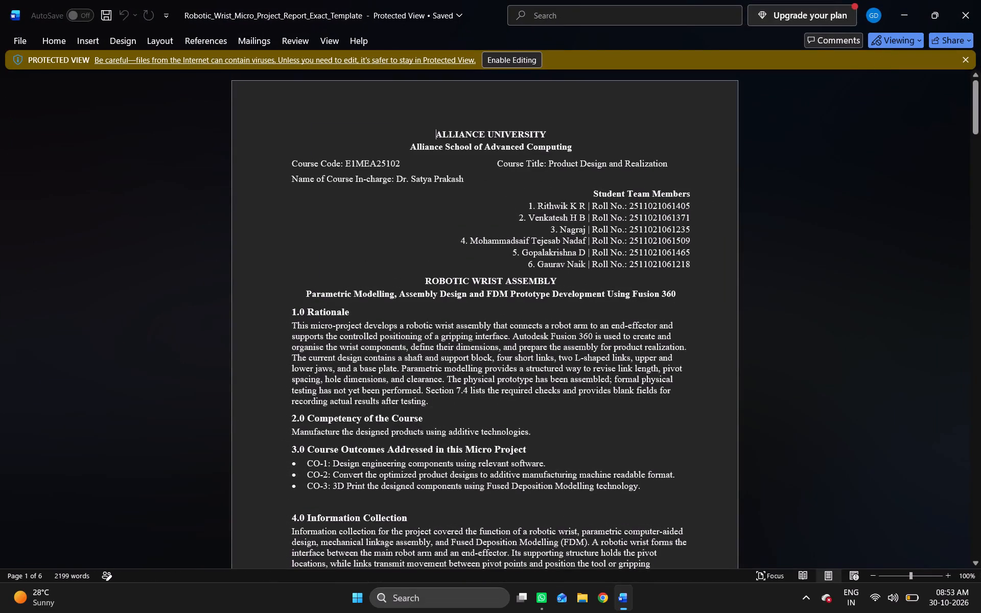
Select the "1.0 Rationale" heading line in the robotic wrist micro-project report open in Word.
left_click(287, 308)
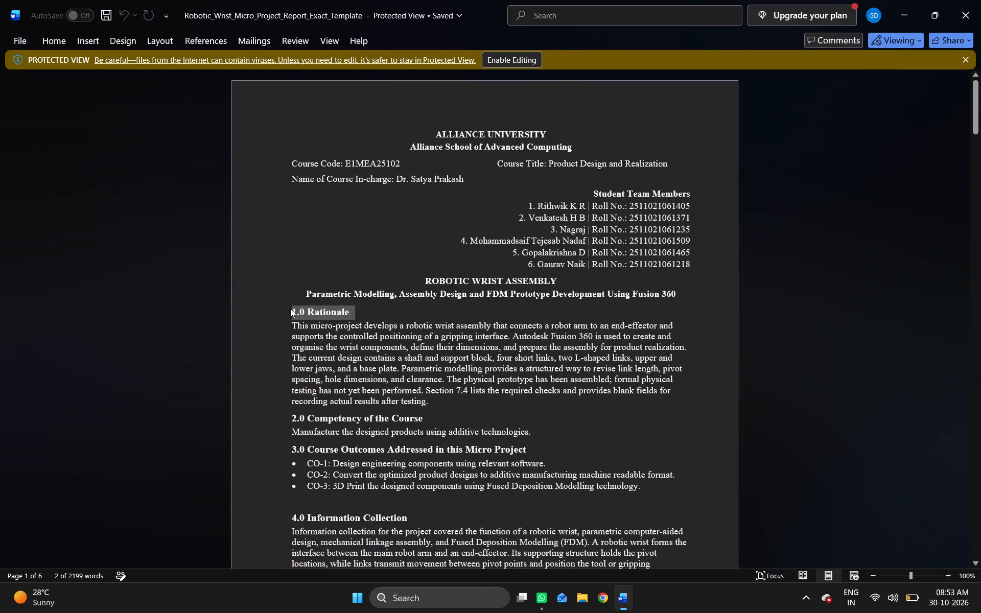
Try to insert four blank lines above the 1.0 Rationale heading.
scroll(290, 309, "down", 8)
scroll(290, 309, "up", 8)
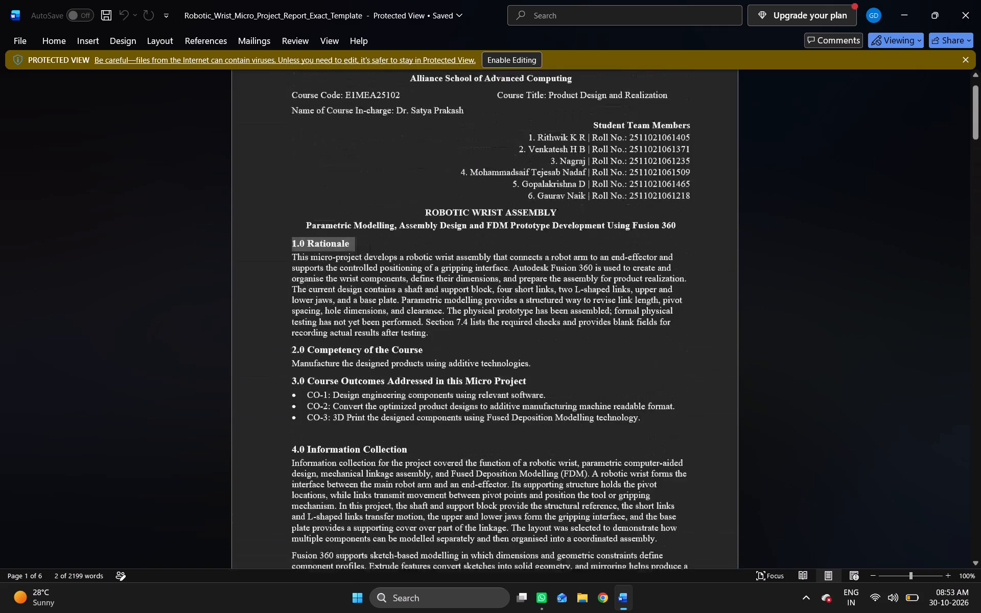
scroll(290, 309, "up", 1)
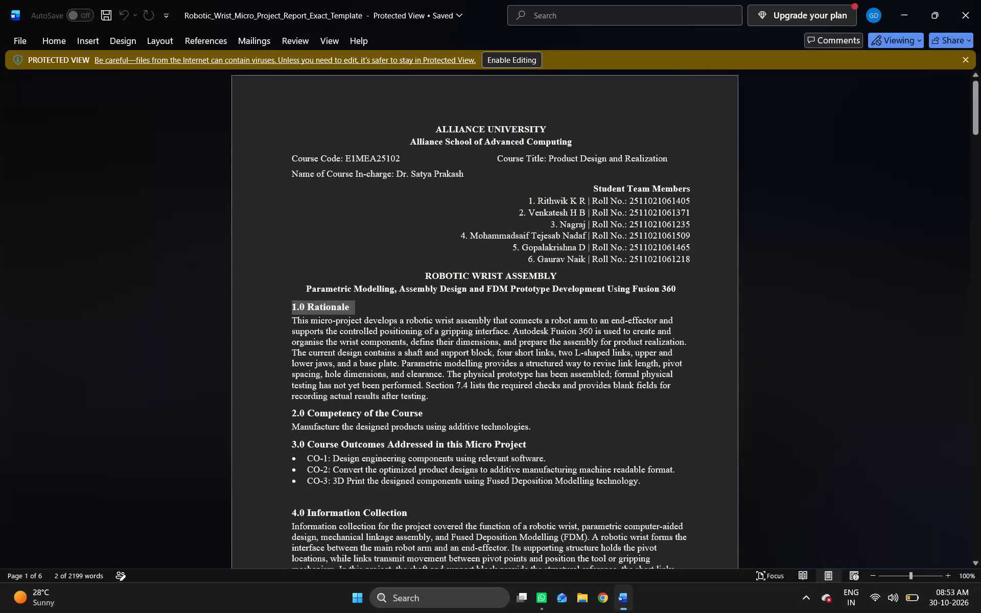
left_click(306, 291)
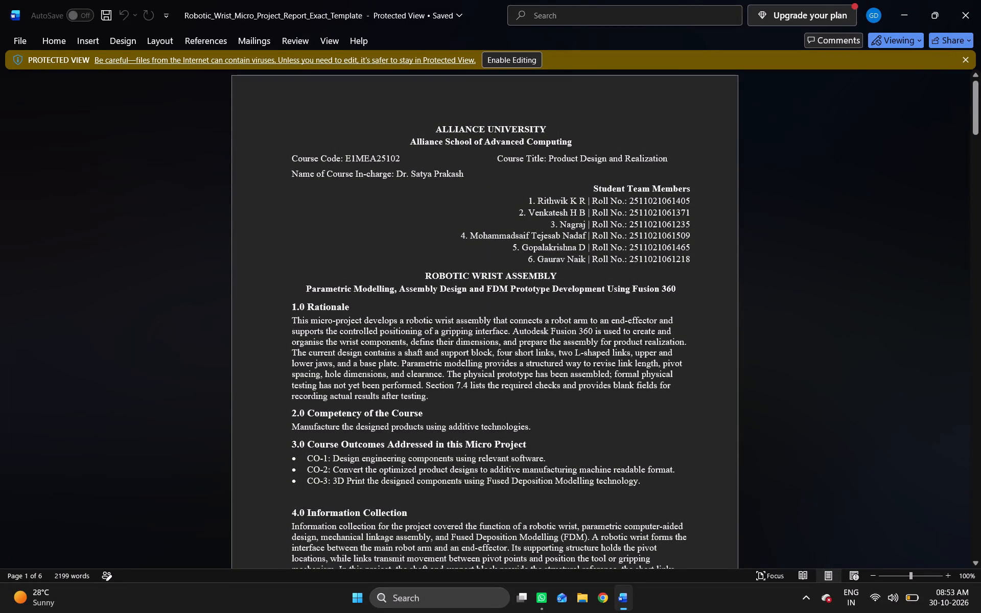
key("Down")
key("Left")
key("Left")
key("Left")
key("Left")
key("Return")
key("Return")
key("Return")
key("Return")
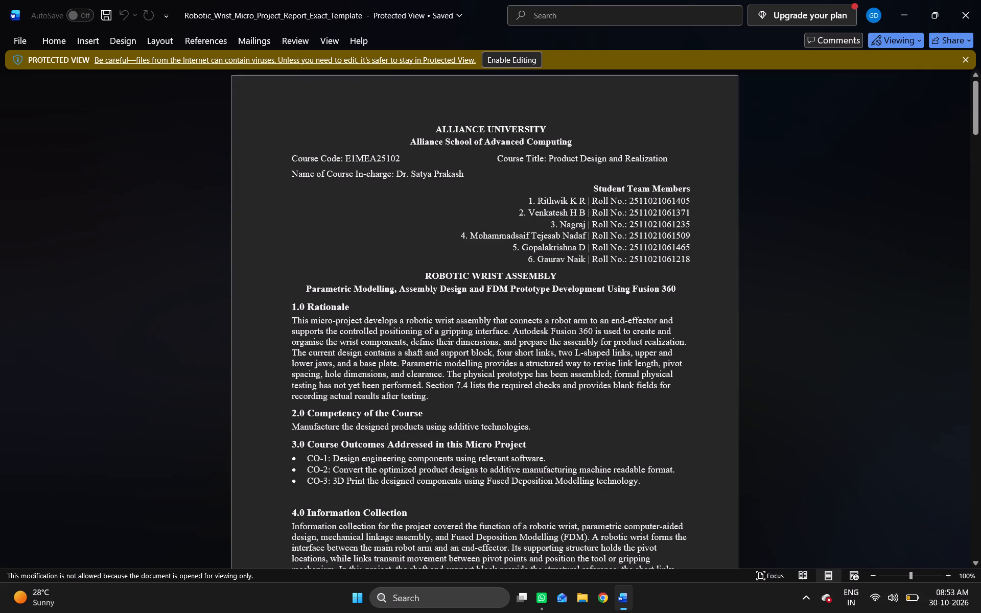
Enable editing for the protected robotic wrist report.
left_click(503, 57)
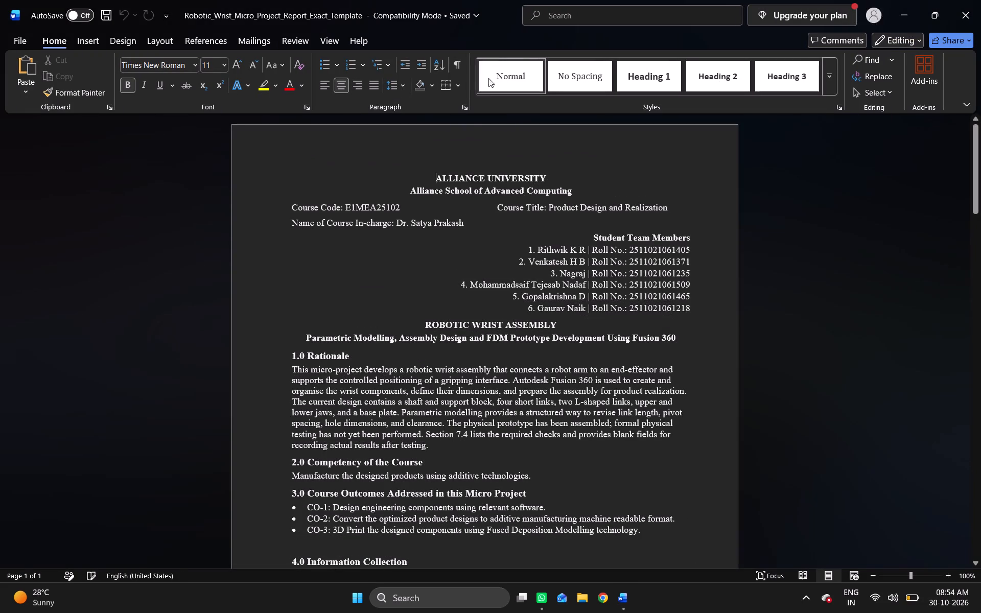
Insert blank lines below the Parametric Modelling subtitle until the 1.0 Rationale heading starts at the top of page 2.
left_click(675, 337)
key("Return")
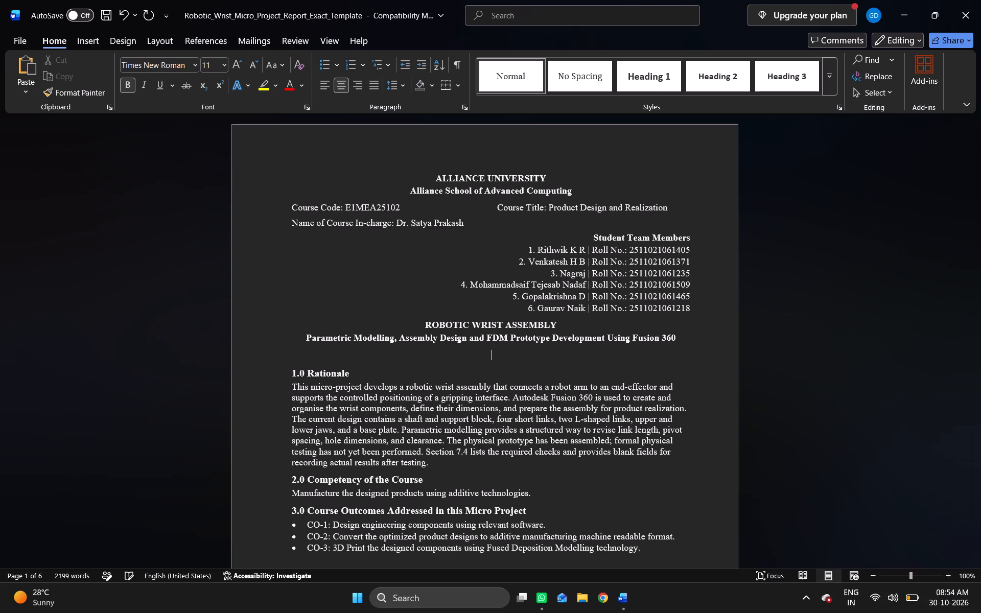
key("Return")
key("Return")
key("Return")
key("Return")
key("Return")
key("Return")
key("Return")
key("Return")
key("Return")
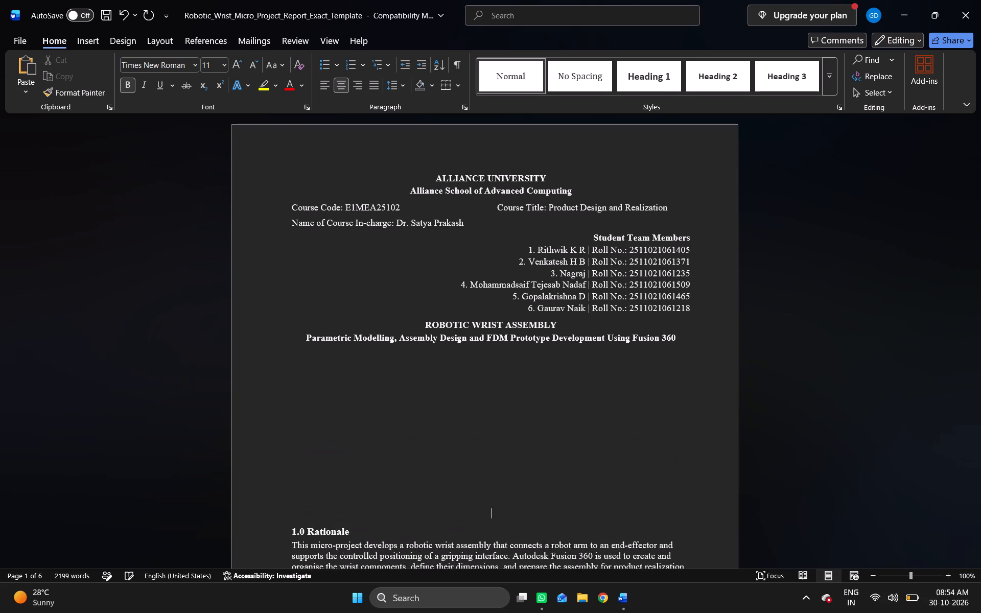
key("Return")
key("Return")
key("Return")
key("Return")
key("Return")
key("Return")
key("Return")
key("Return")
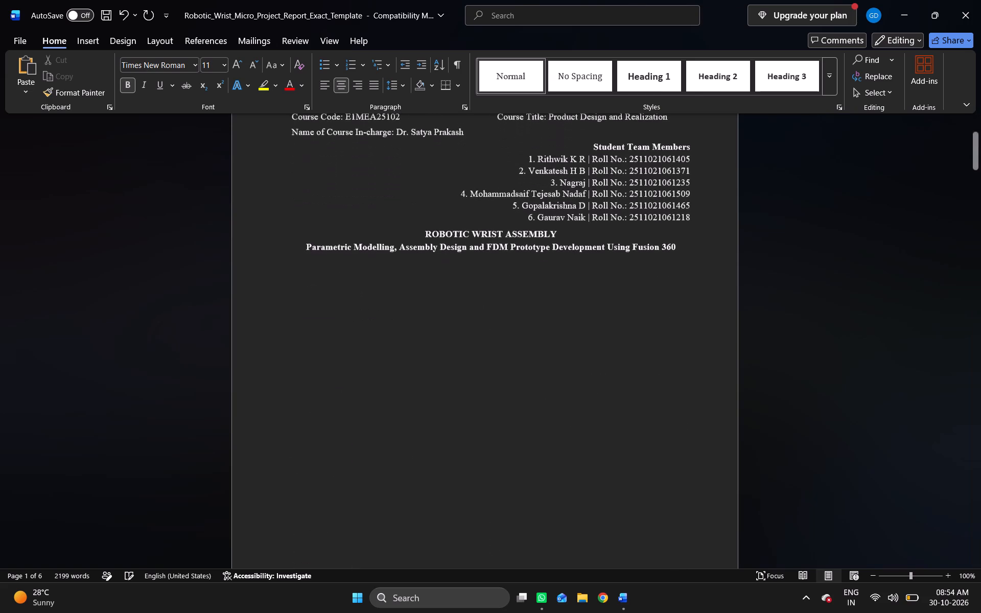
key("Return")
key("Return")
key("Return")
key("Return")
key("Return")
key("Return")
key("Return")
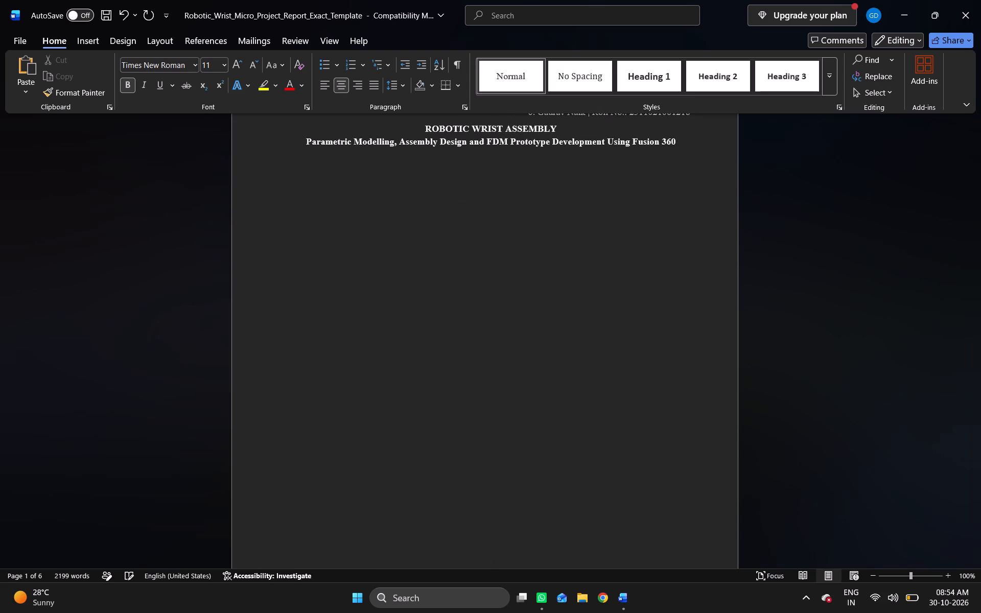
key("Return")
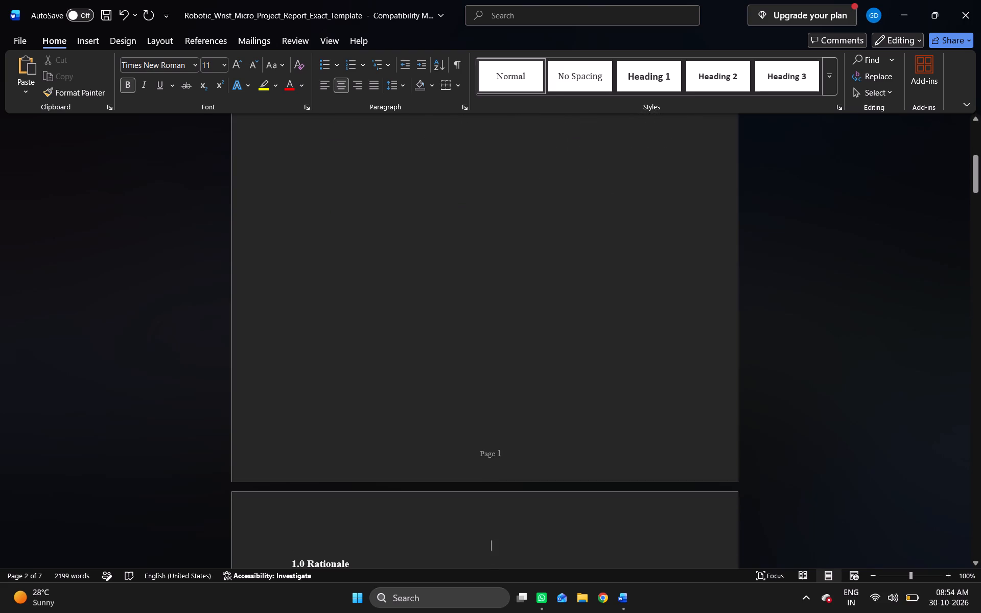
key("BackSpace")
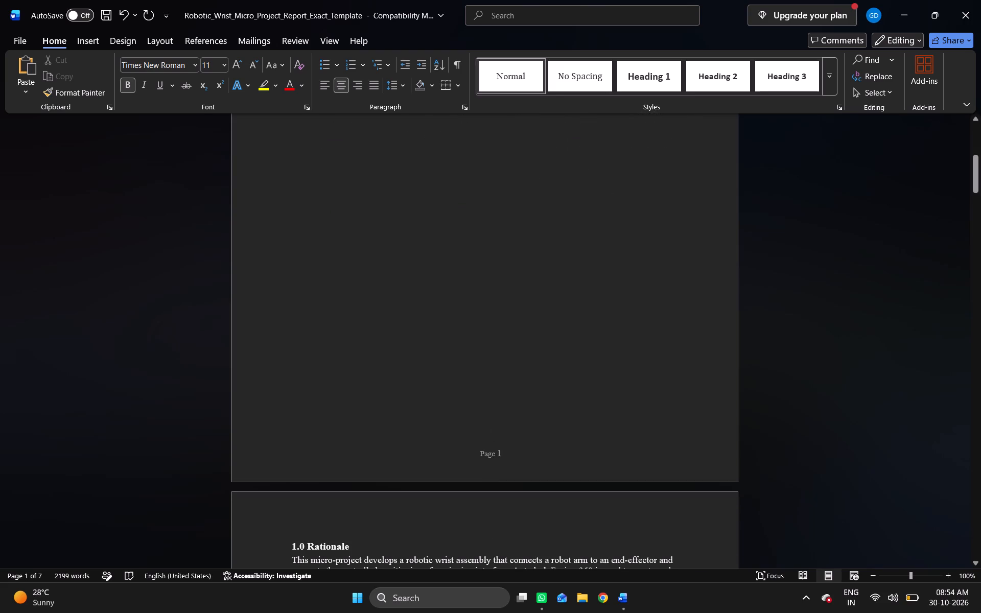
Insert twelve blank lines above the ALLIANCE UNIVERSITY title to move the cover text down page 1.
scroll(507, 294, "up", 5)
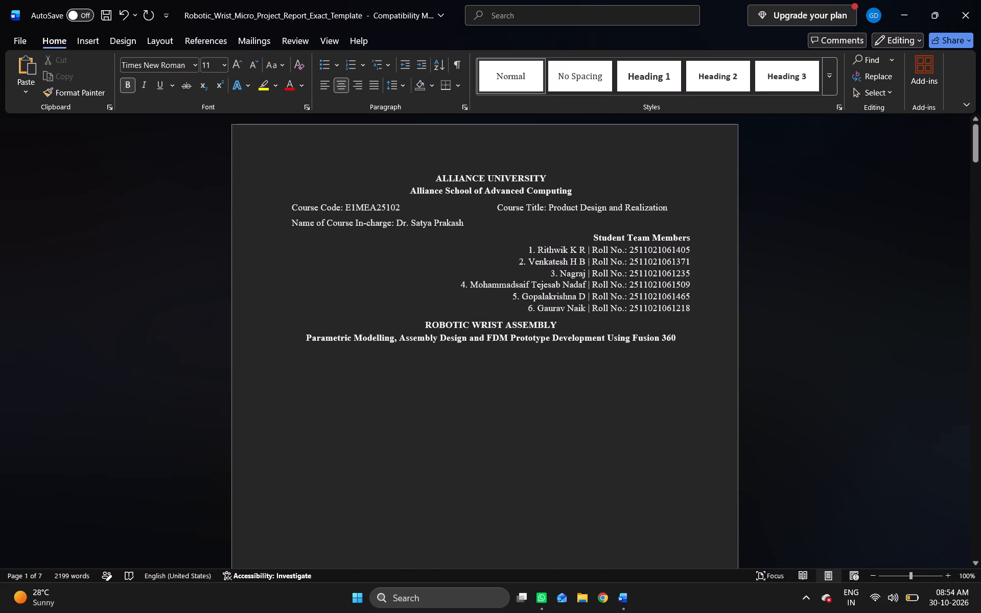
left_click(470, 160)
key("Up")
key("Left")
key("Left")
key("Left")
key("Left")
key("Left")
key("Left")
key("Left")
key("Left")
key("Left")
key("Left")
key("Left")
key("Left")
key("Left")
key("Left")
key("Left")
key("Left")
key("Left")
key("Left")
key("Left")
key("Left")
key("Left")
key("Left")
key("Left")
key("Left")
key("Return")
key("Return")
key("Return")
key("Return")
key("Return")
key("Return")
key("Return")
key("Return")
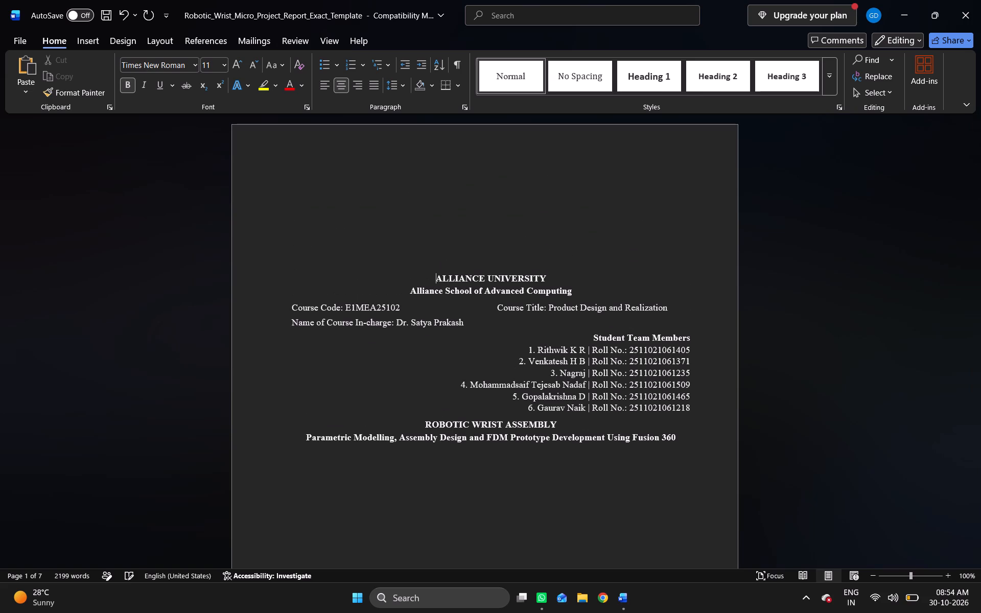
key("Return")
key("Return")
key("Return")
key("Return")
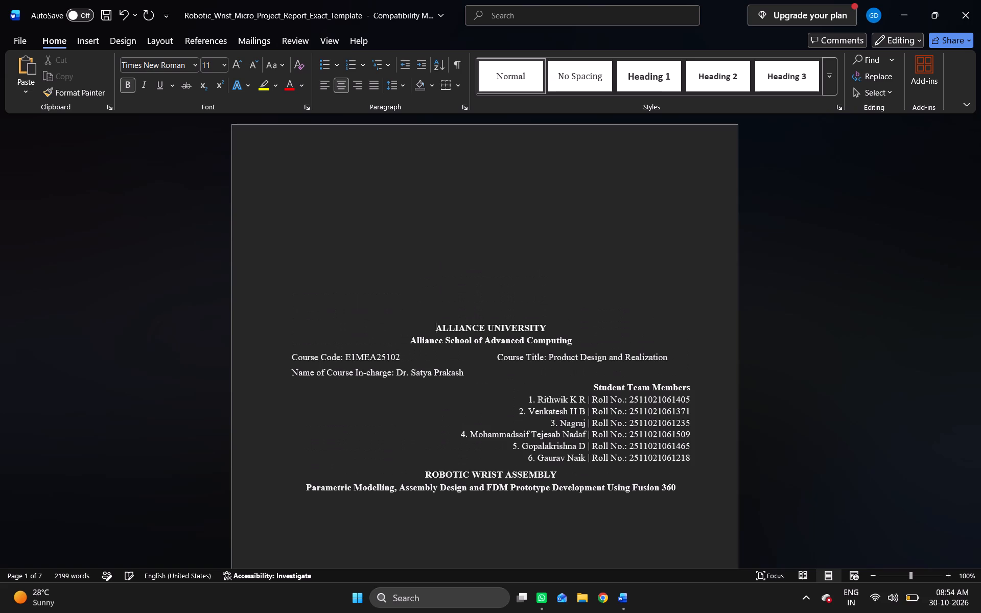
key("Up")
Insert four blank lines above the Student Team Members heading on page 1.
left_click(587, 388)
key("Return")
key("Return")
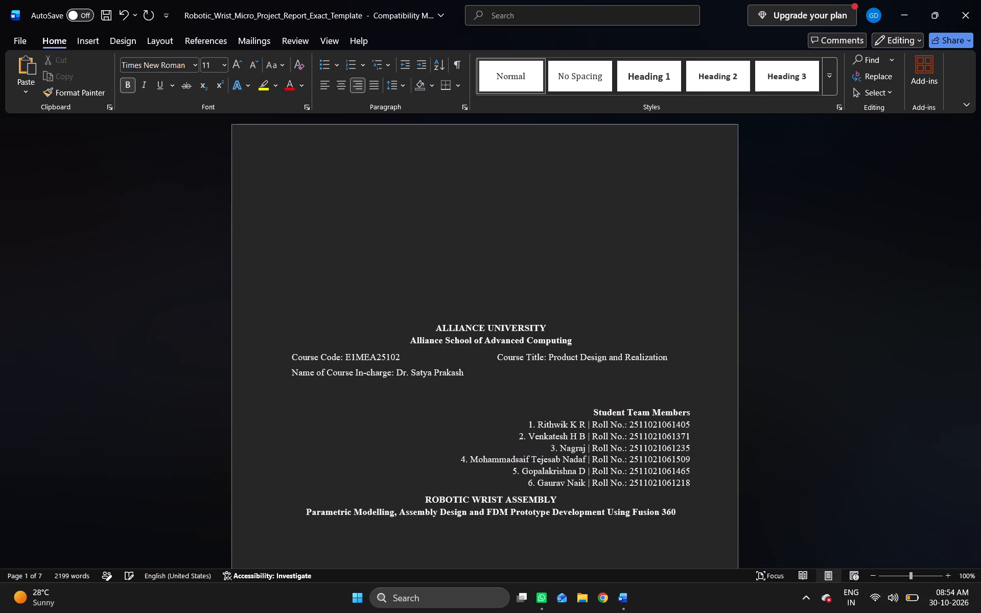
key("Return")
key("Return")
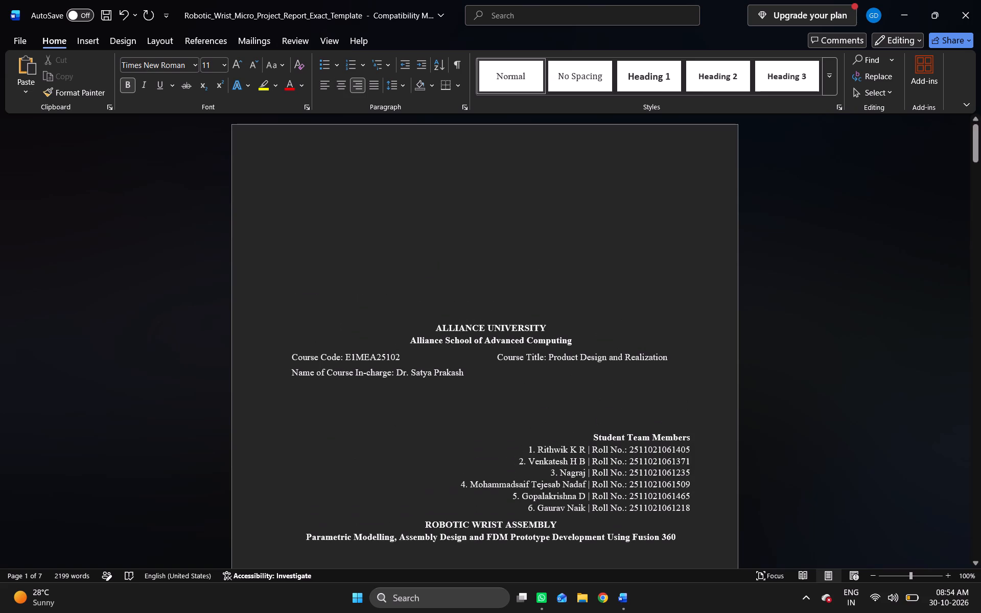
Insert two blank lines between the last student entry and the ROBOTIC WRIST ASSEMBLY title.
scroll(588, 364, "down", 3)
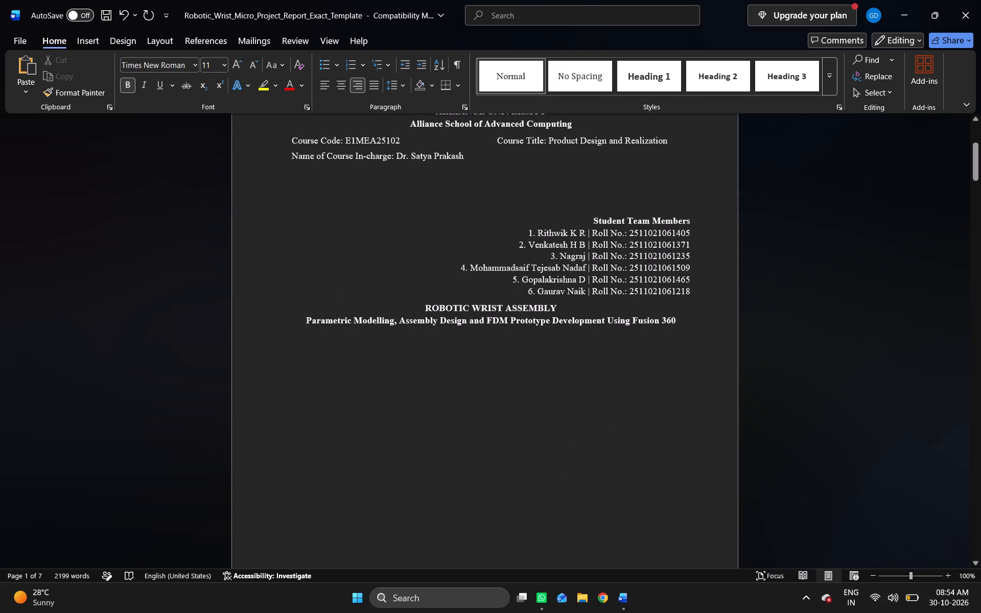
scroll(542, 329, "up", 1)
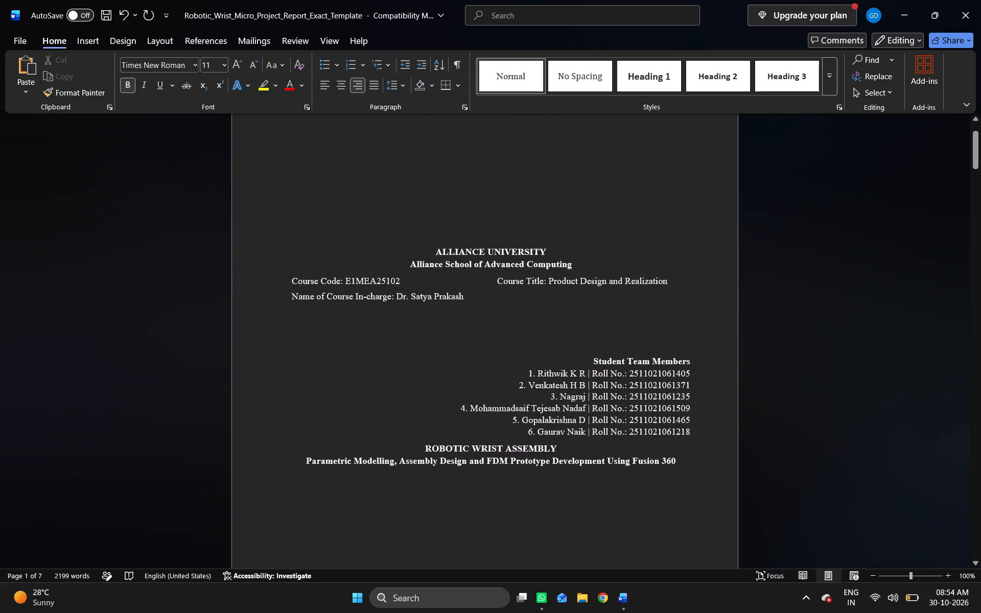
left_click(696, 432)
key("Return")
key("Return")
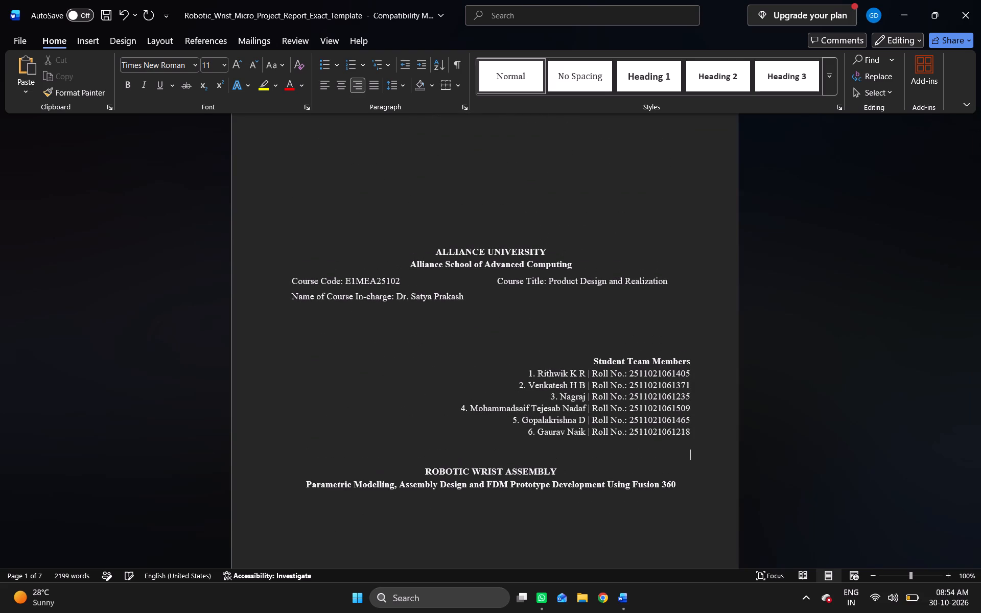
Reduce the gap above the Student Team Members heading to two blank lines.
left_click(617, 342)
key("BackSpace")
key("BackSpace")
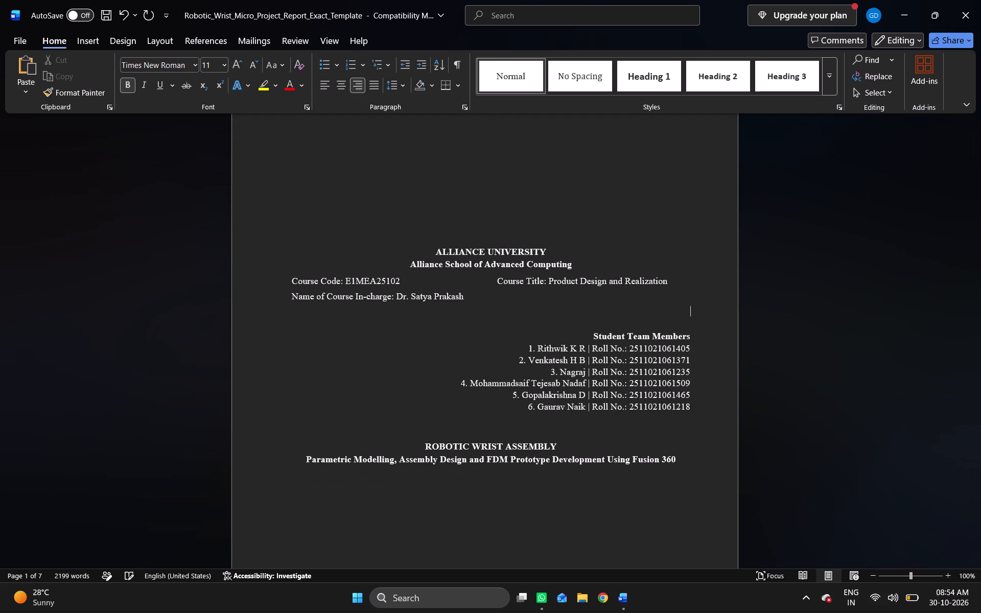
key("Return")
key("BackSpace")
key("BackSpace")
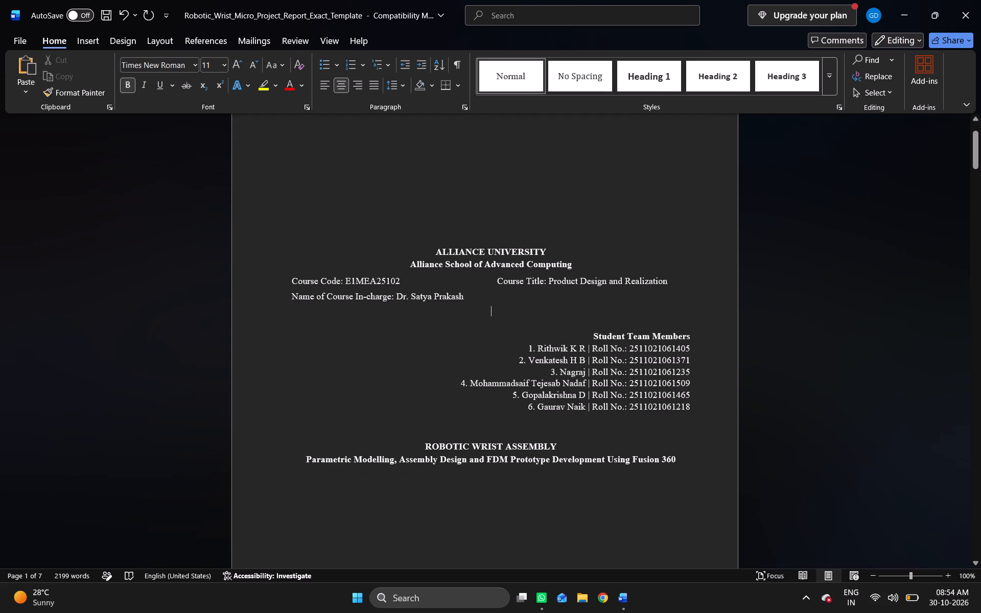
Delete the blank lines above the 1.0 Rationale heading so the section starts at the top of page 2.
scroll(500, 246, "up", 1)
scroll(500, 246, "down", 1)
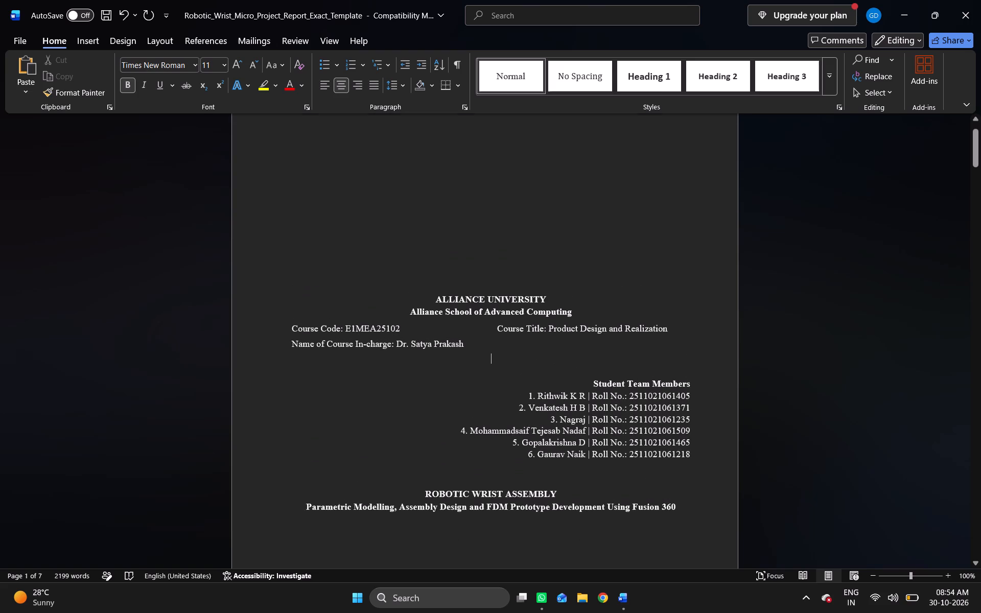
scroll(500, 246, "down", 7)
scroll(500, 246, "up", 2)
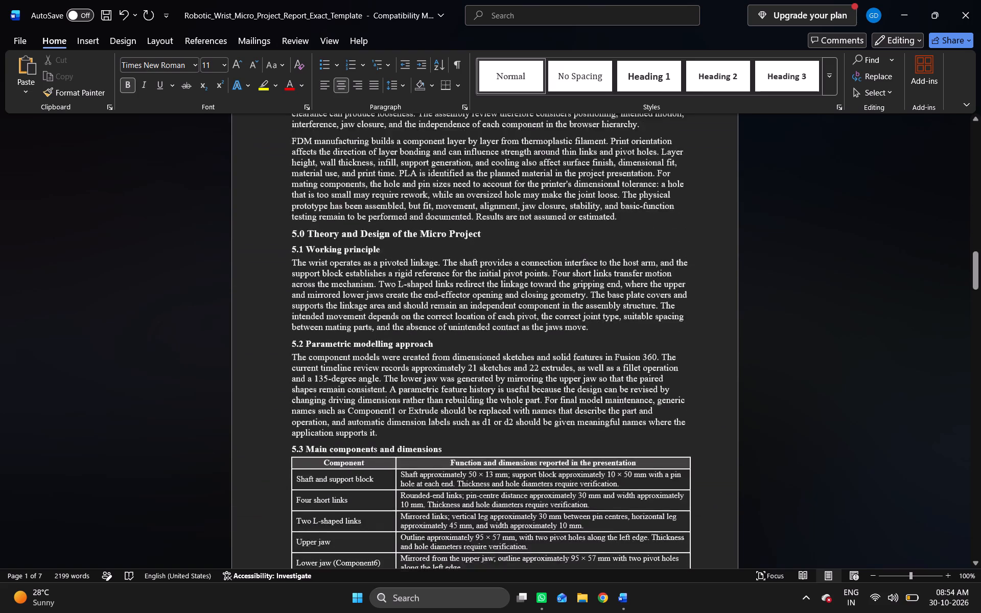
scroll(500, 246, "up", 5)
right_click(500, 246)
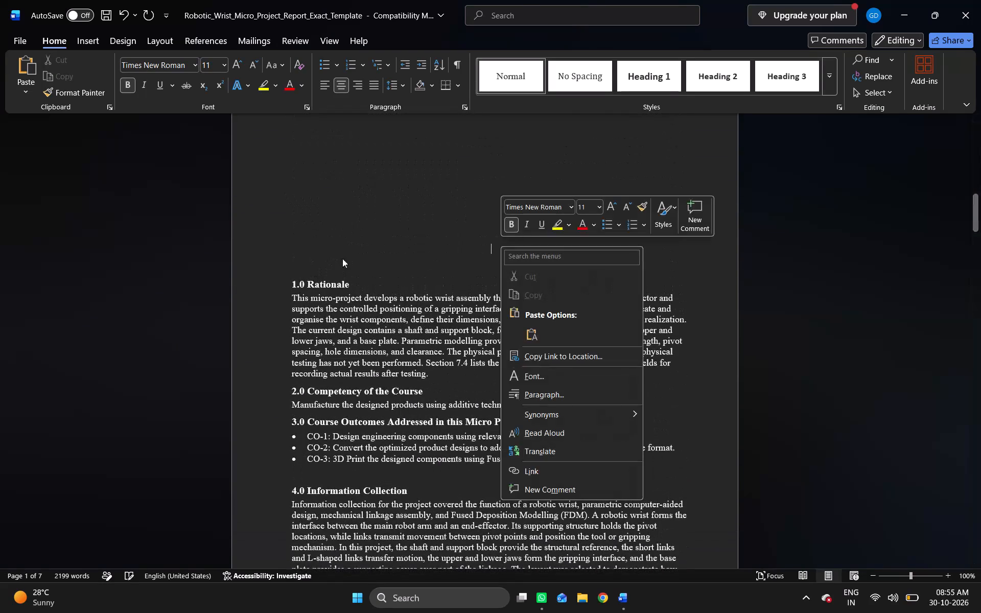
left_click(290, 280)
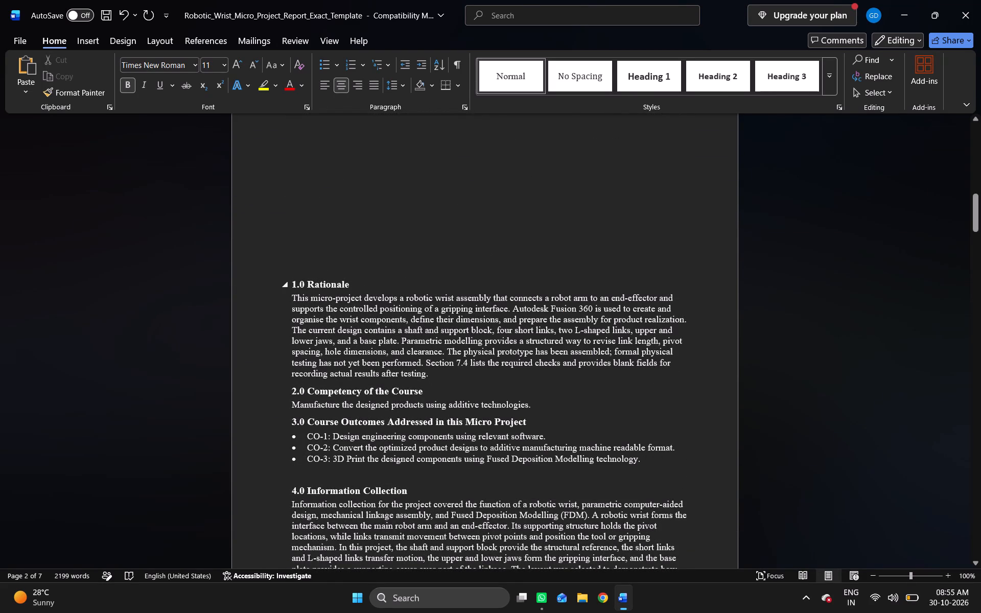
left_click(291, 284)
key("BackSpace")
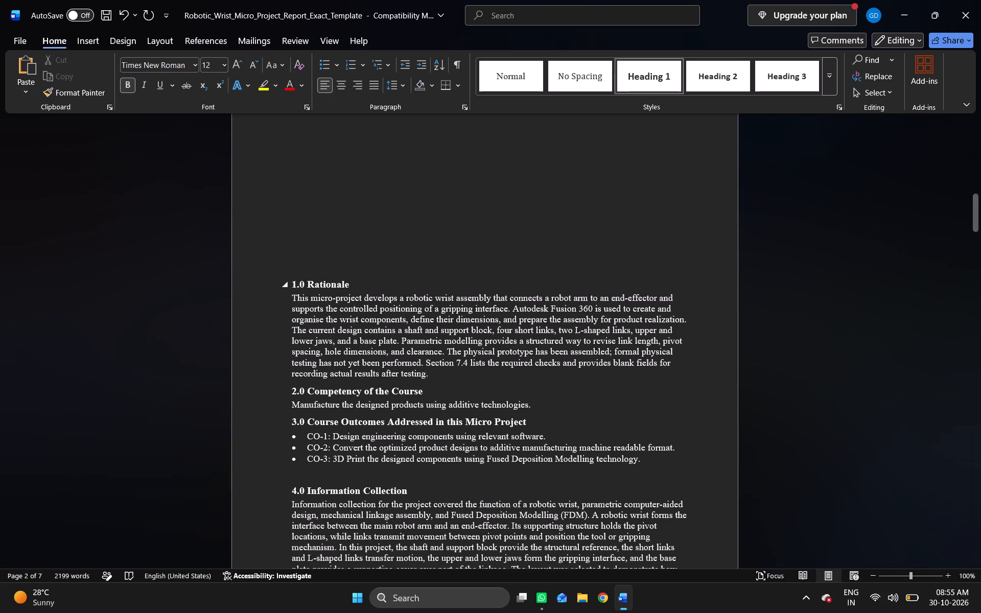
key("BackSpace")
key("BackSpace")
key("BackSpace")
key("BackSpace")
key("BackSpace")
key("BackSpace")
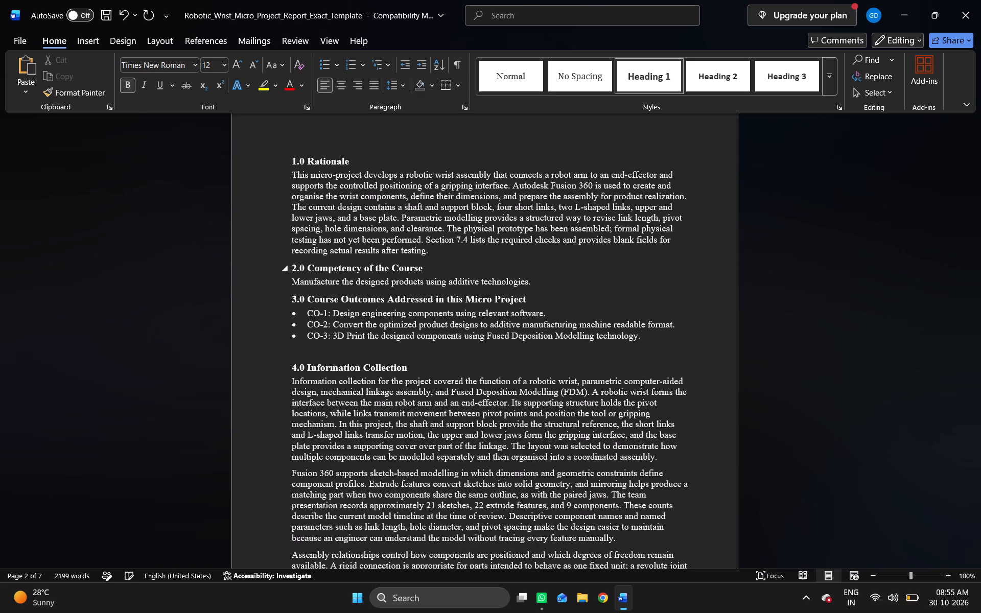
scroll(291, 284, "up", 2)
key("BackSpace")
key("BackSpace")
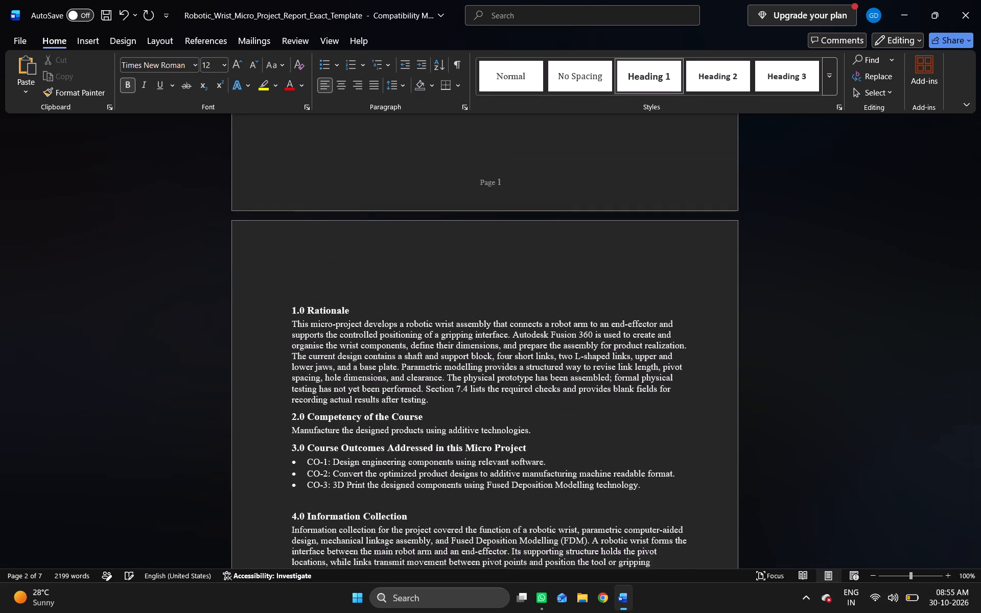
key("BackSpace")
key("BackSpace")
key("BackSpace")
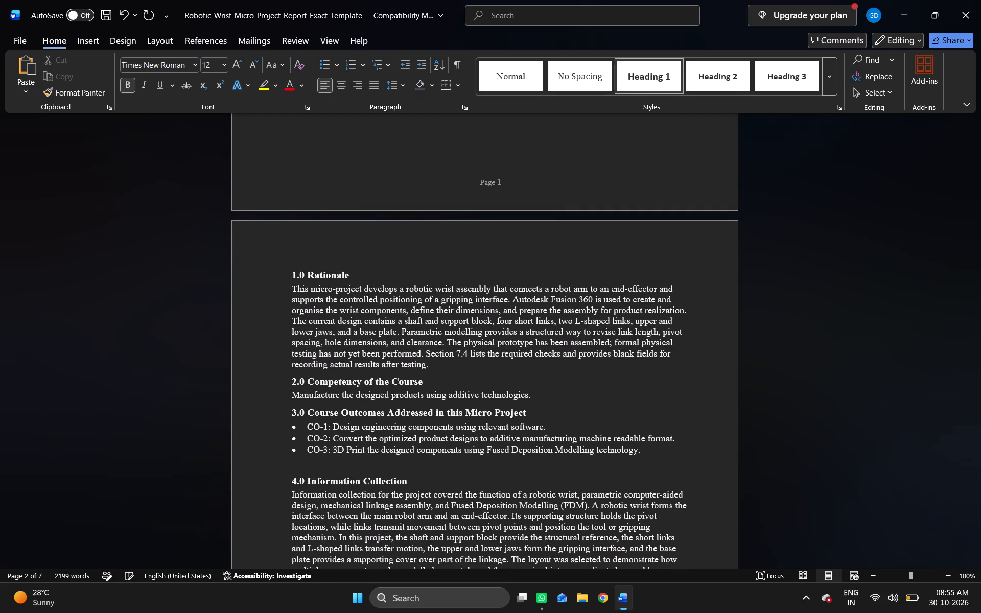
Examine the page layout from section 1.0 through the figures on pages 5 and 6, including the end of page 4.
scroll(262, 399, "down", 4)
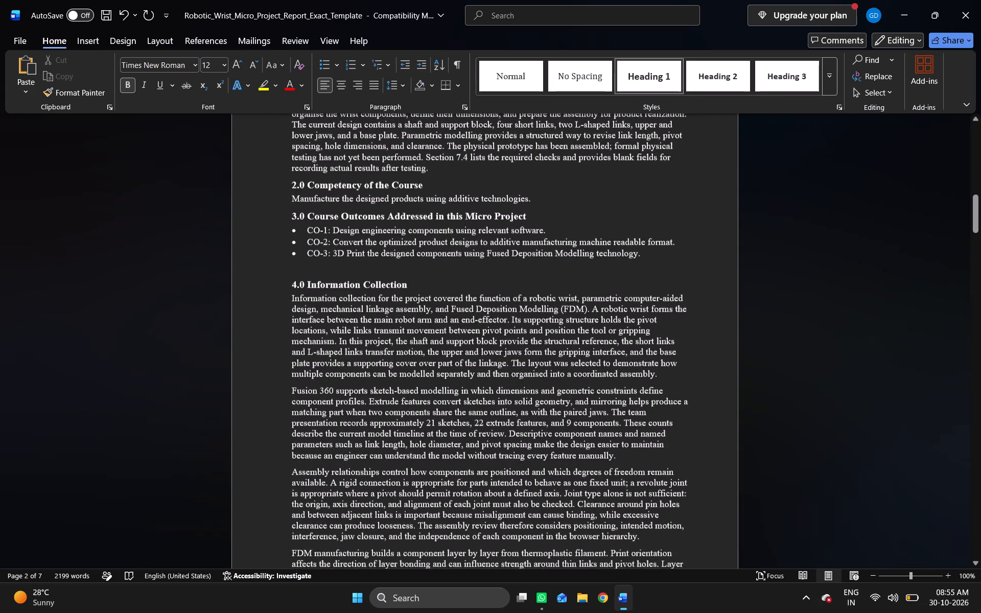
scroll(262, 399, "down", 4)
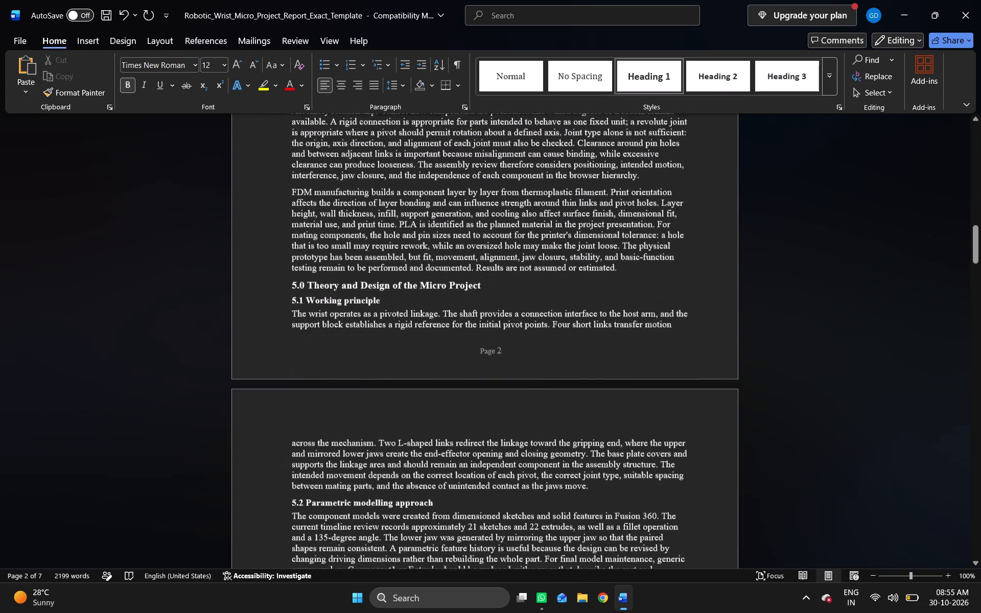
scroll(262, 399, "down", 4)
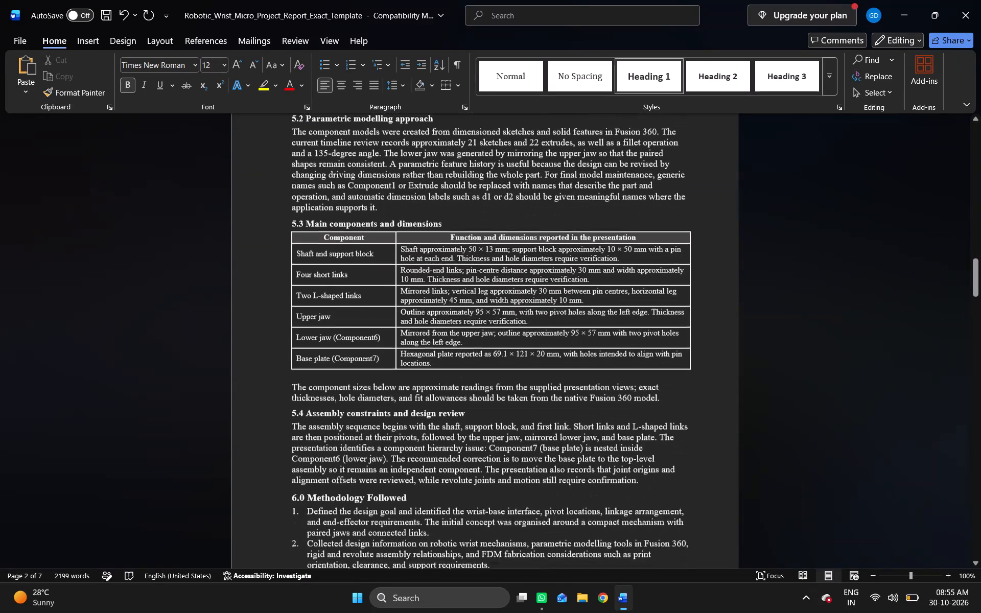
scroll(262, 399, "down", 2)
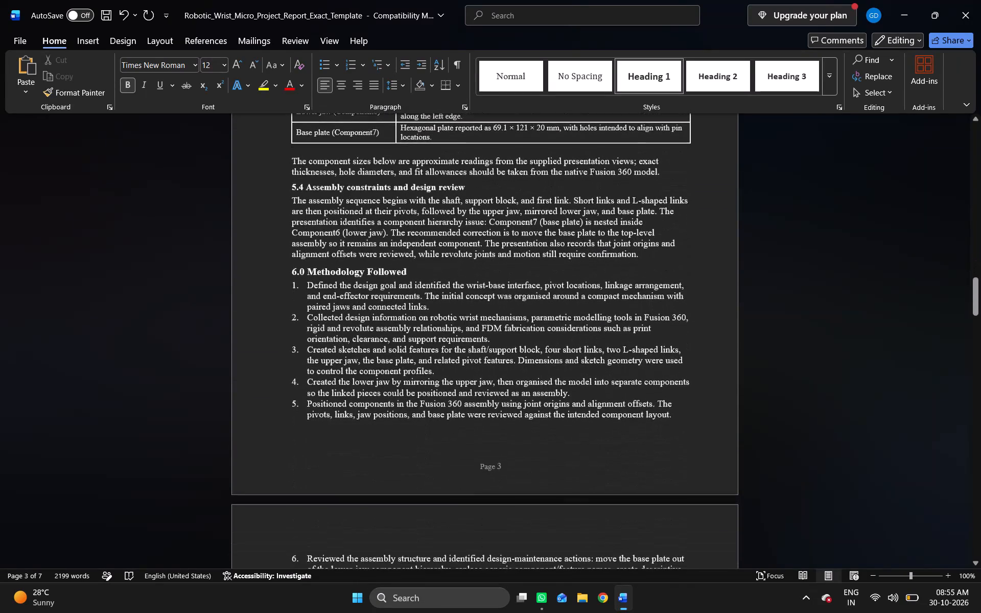
scroll(262, 399, "down", 1)
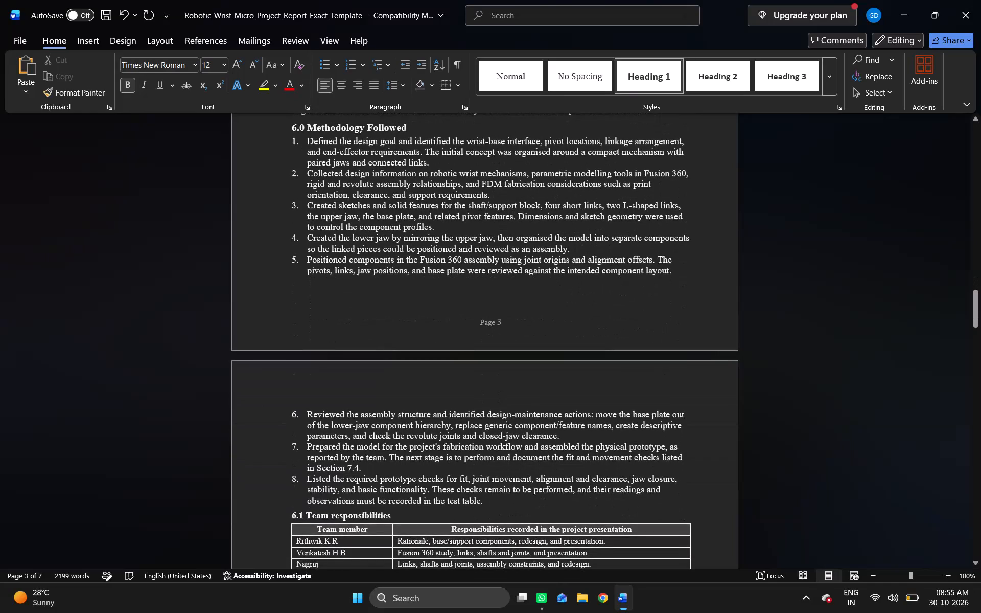
scroll(262, 399, "down", 3)
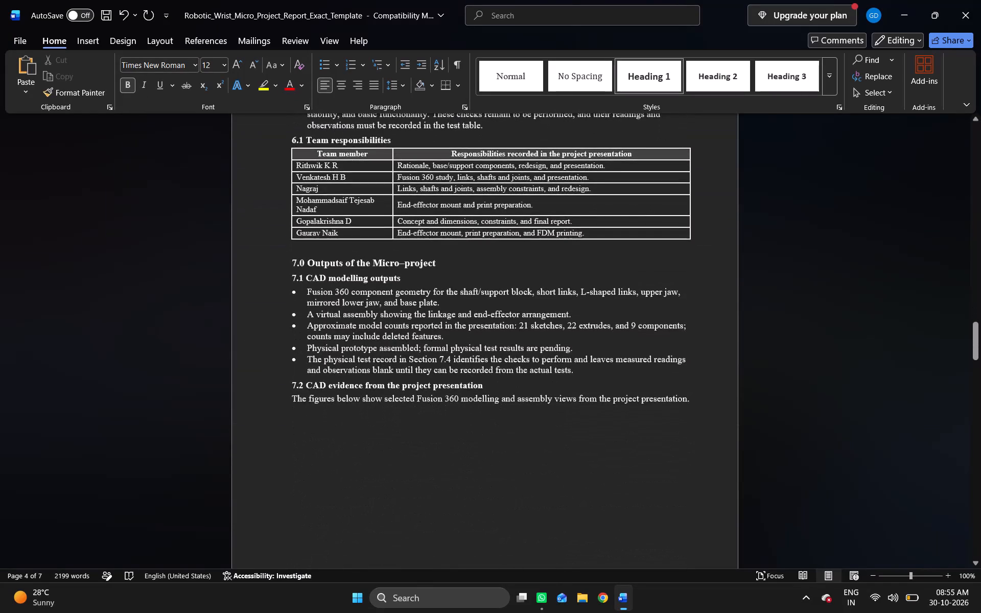
scroll(262, 399, "down", 3)
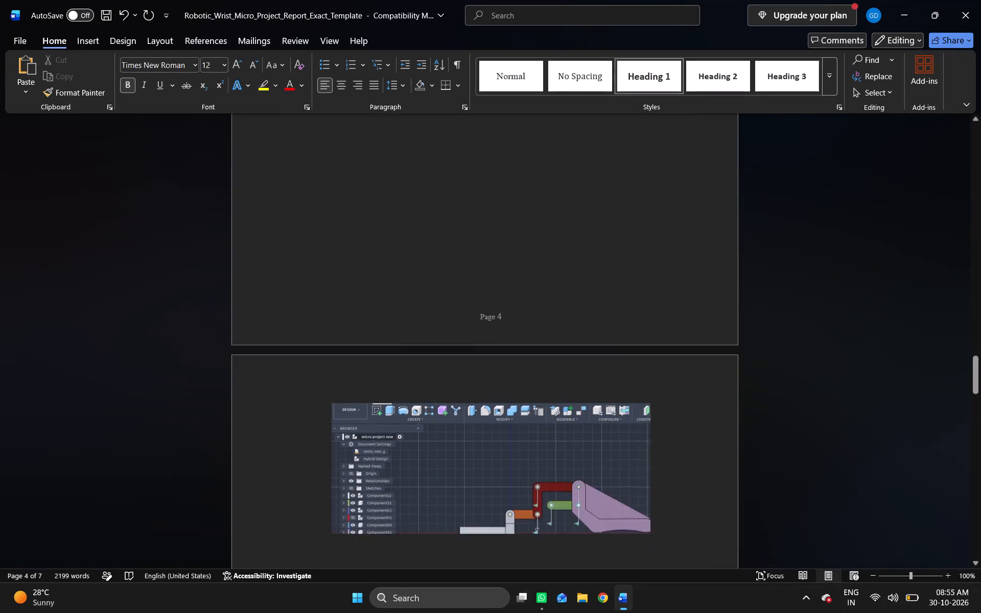
scroll(262, 399, "down", 4)
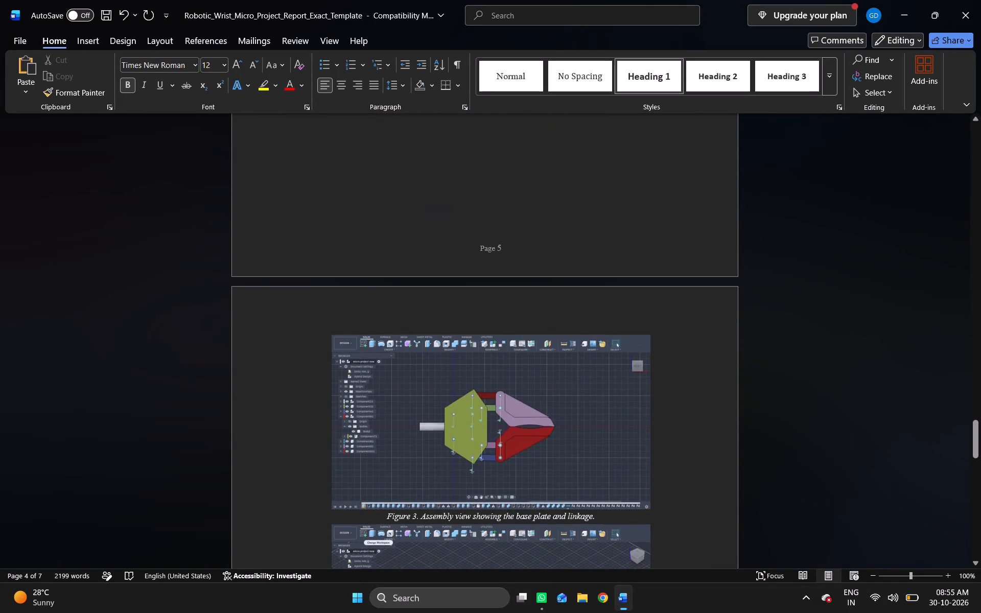
scroll(262, 399, "up", 6)
scroll(262, 399, "down", 3)
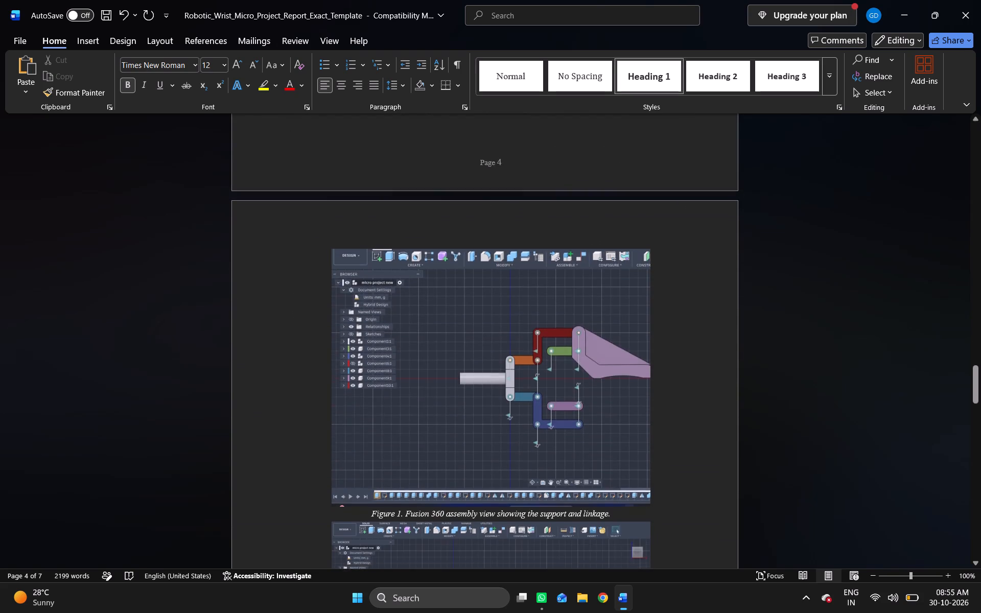
scroll(262, 399, "down", 1)
scroll(262, 399, "up", 1)
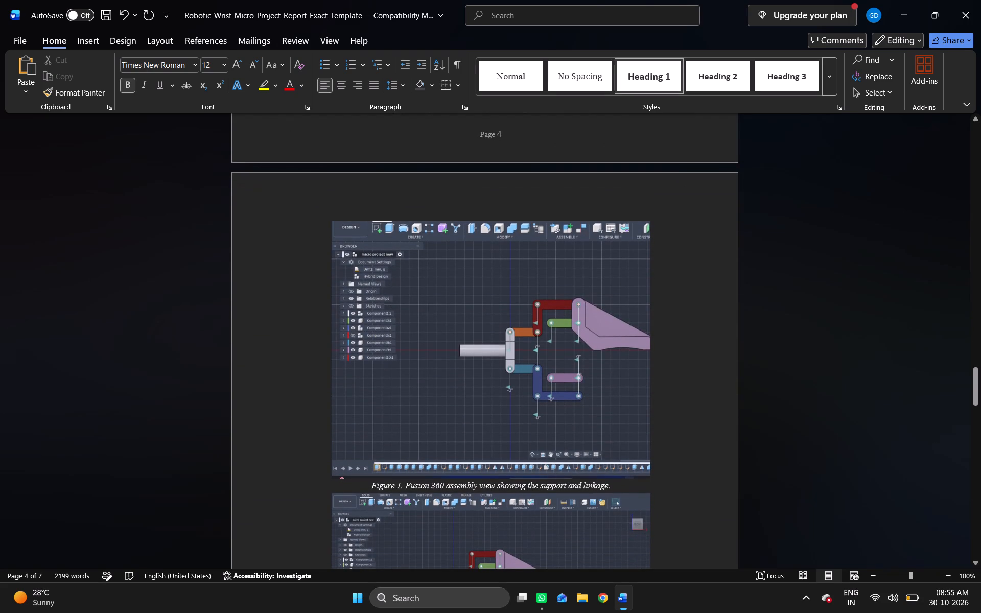
scroll(262, 399, "up", 3)
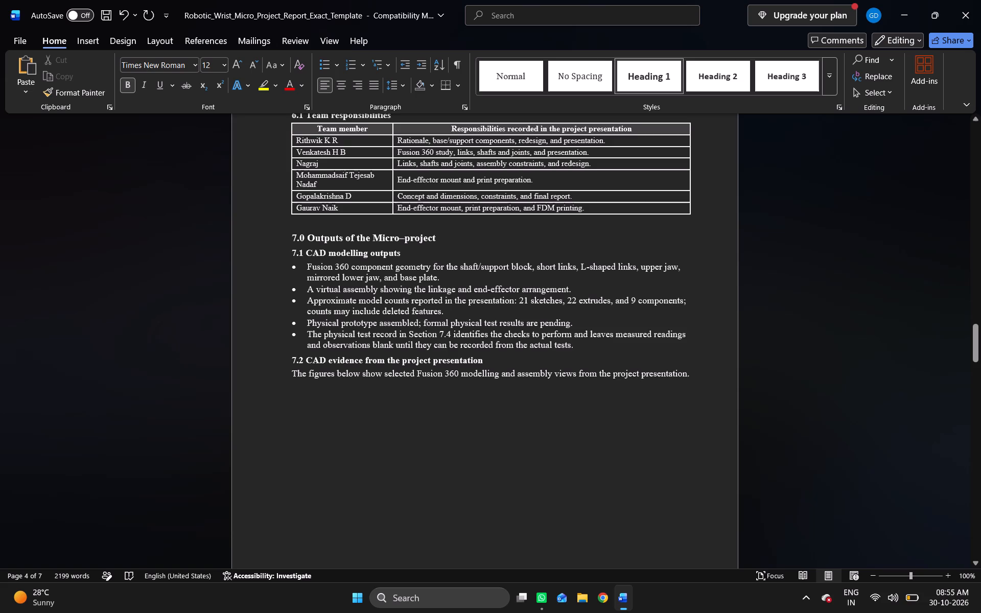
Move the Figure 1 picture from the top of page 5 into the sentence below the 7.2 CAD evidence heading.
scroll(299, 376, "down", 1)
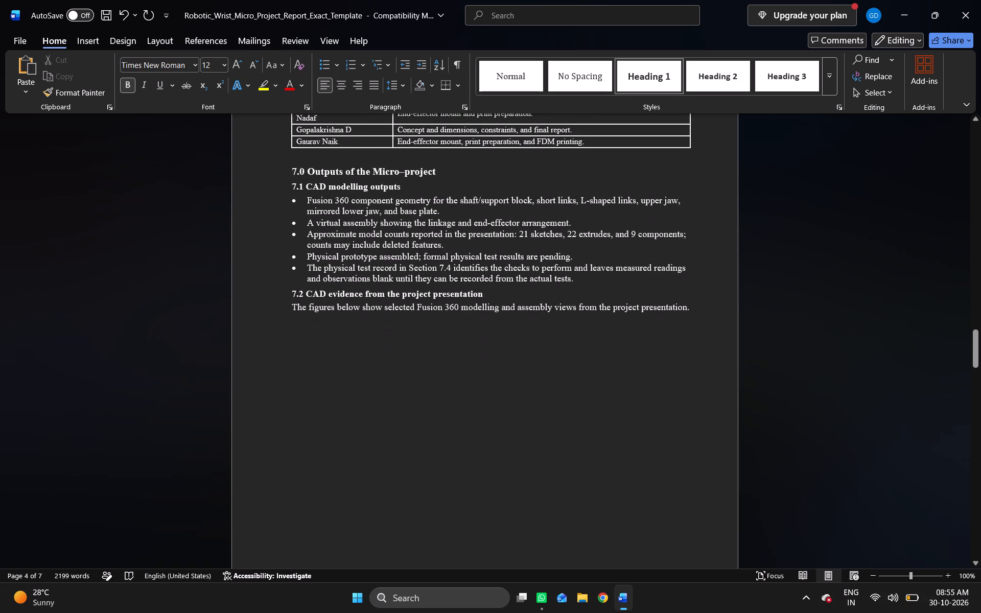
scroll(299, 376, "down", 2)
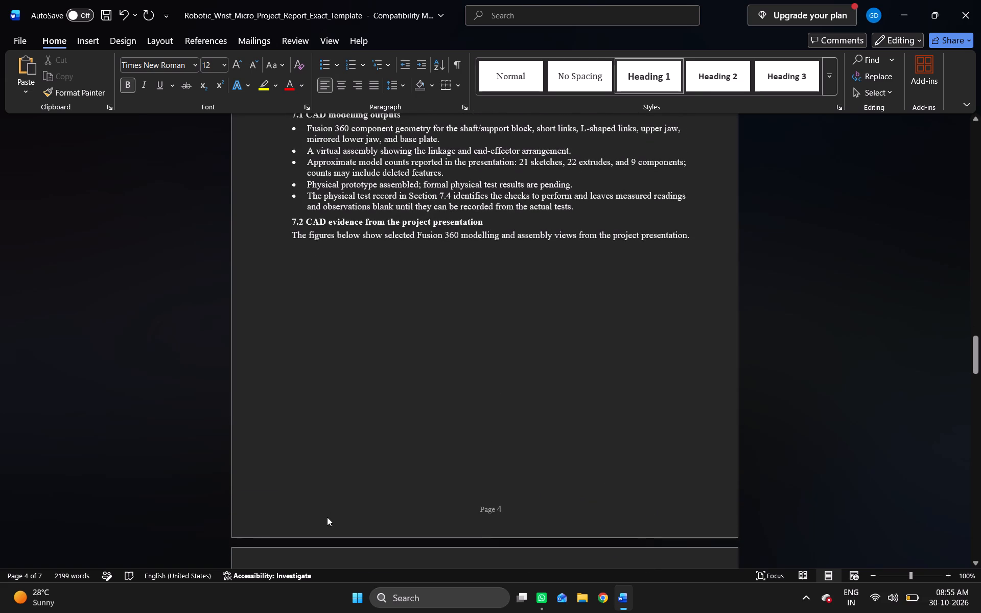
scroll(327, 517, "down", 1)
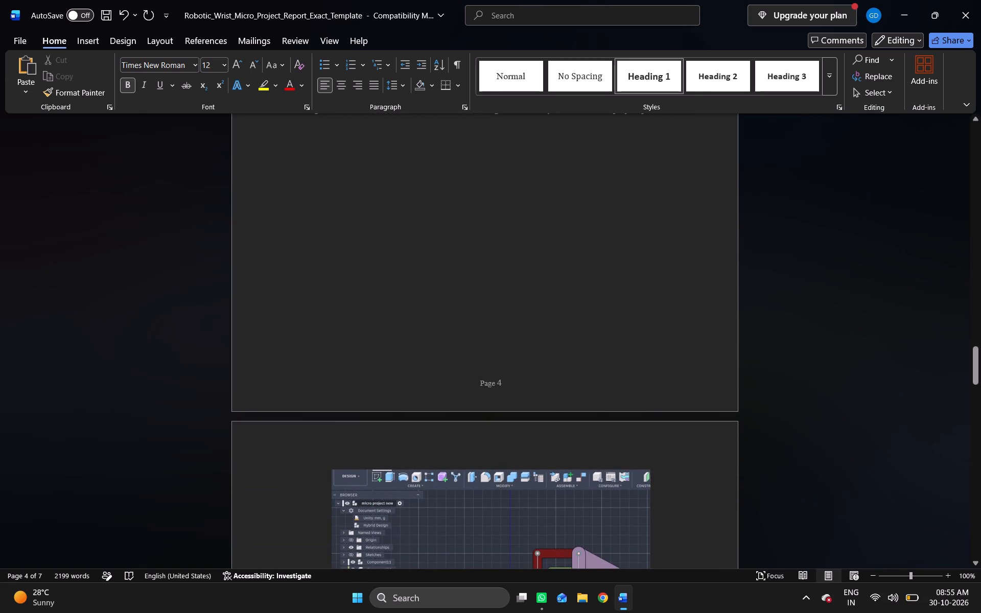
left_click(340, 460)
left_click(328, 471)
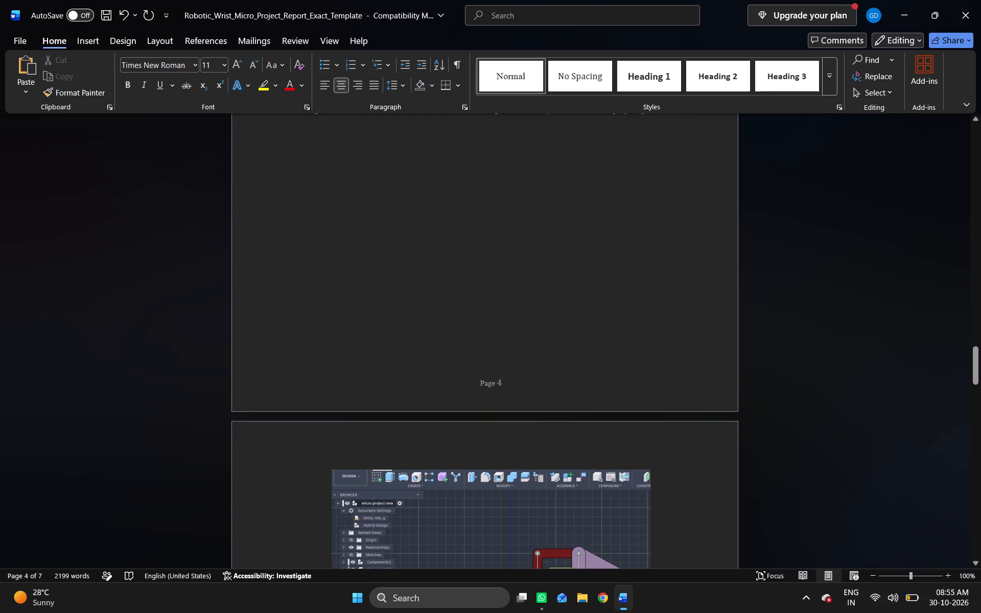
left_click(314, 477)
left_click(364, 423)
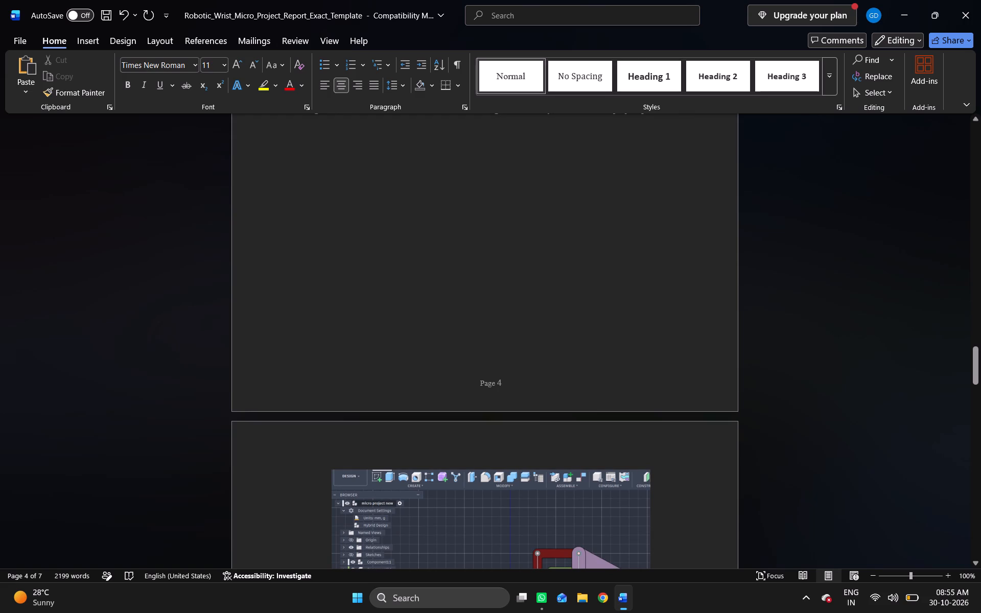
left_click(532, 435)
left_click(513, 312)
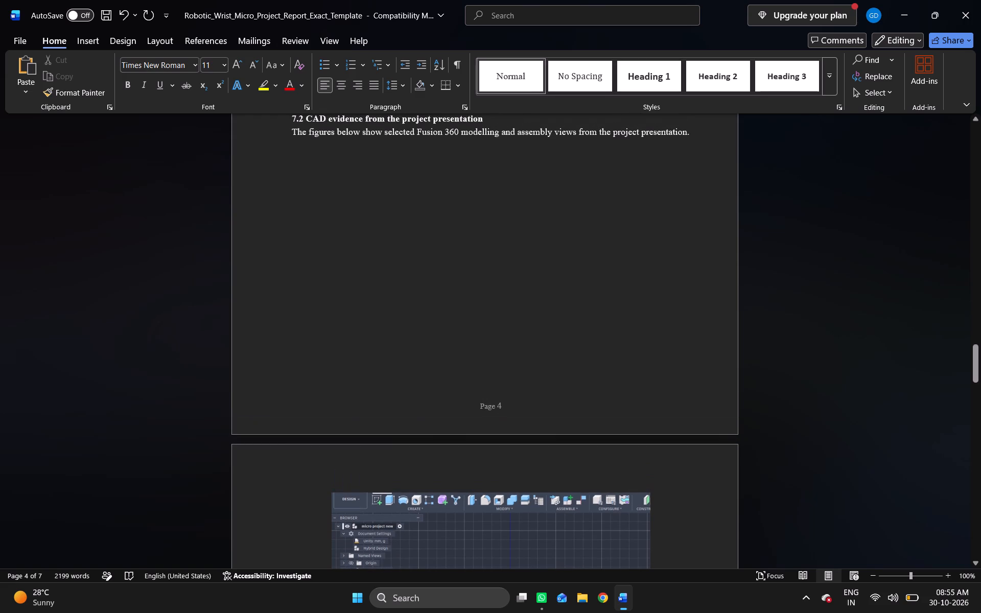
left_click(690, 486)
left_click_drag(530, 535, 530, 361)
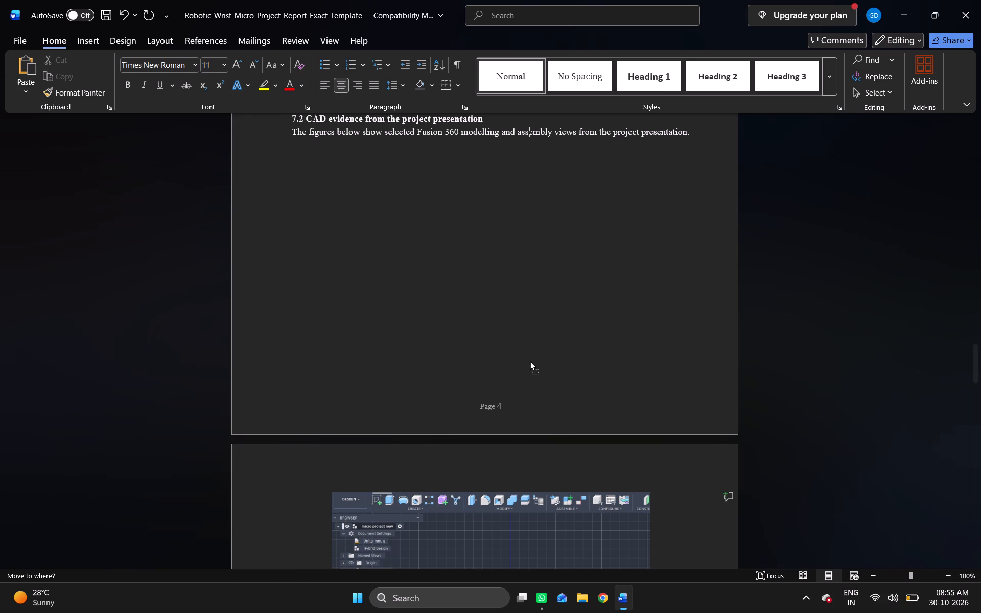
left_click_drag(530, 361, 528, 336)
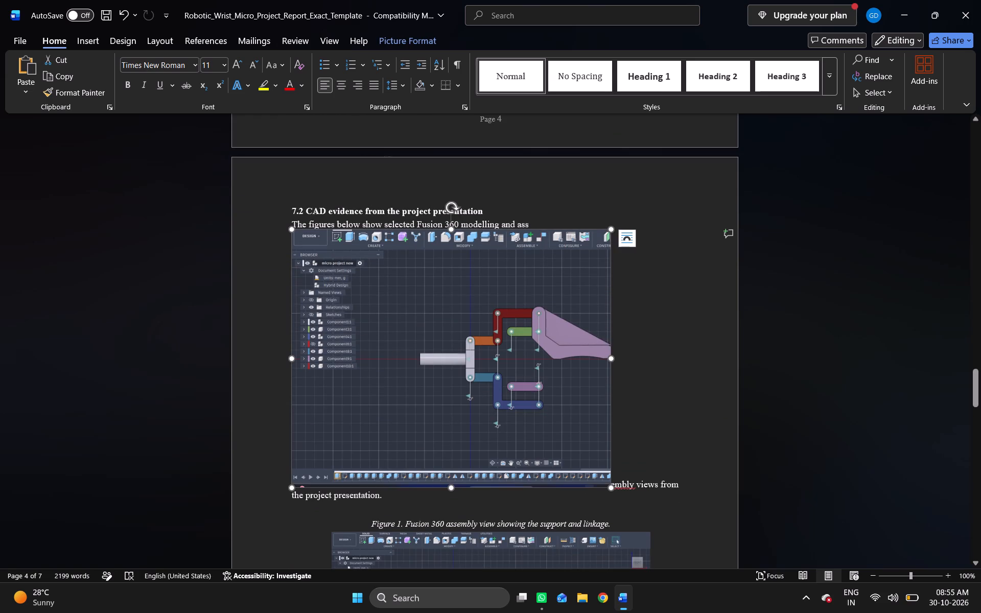
Move the Figure 1 picture up to page 4, into the last bullet under 7.1 CAD modelling outputs.
scroll(689, 247, "up", 6)
scroll(689, 247, "down", 3)
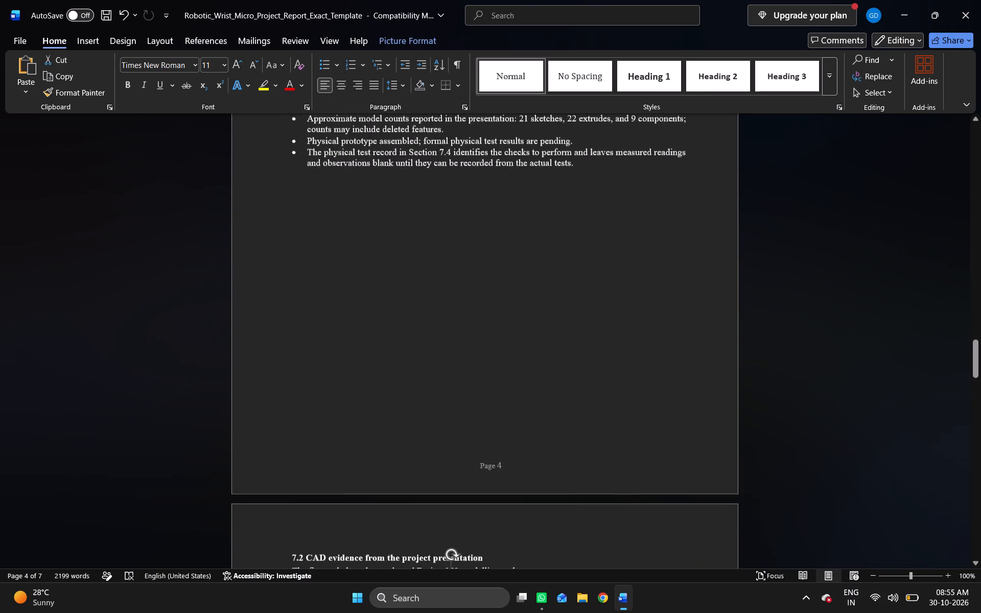
scroll(689, 247, "down", 2)
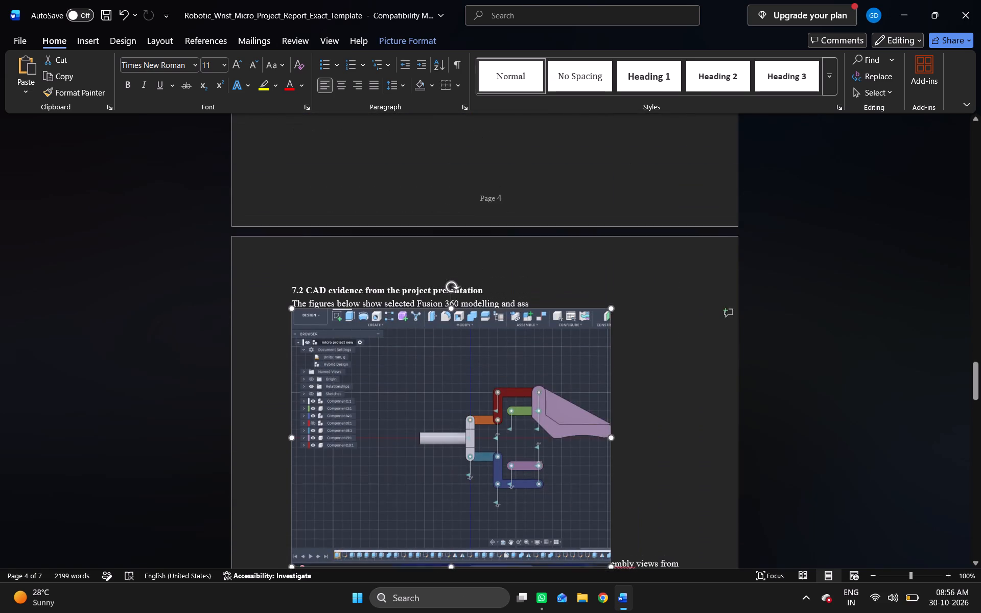
left_click_drag(476, 416, 516, 359)
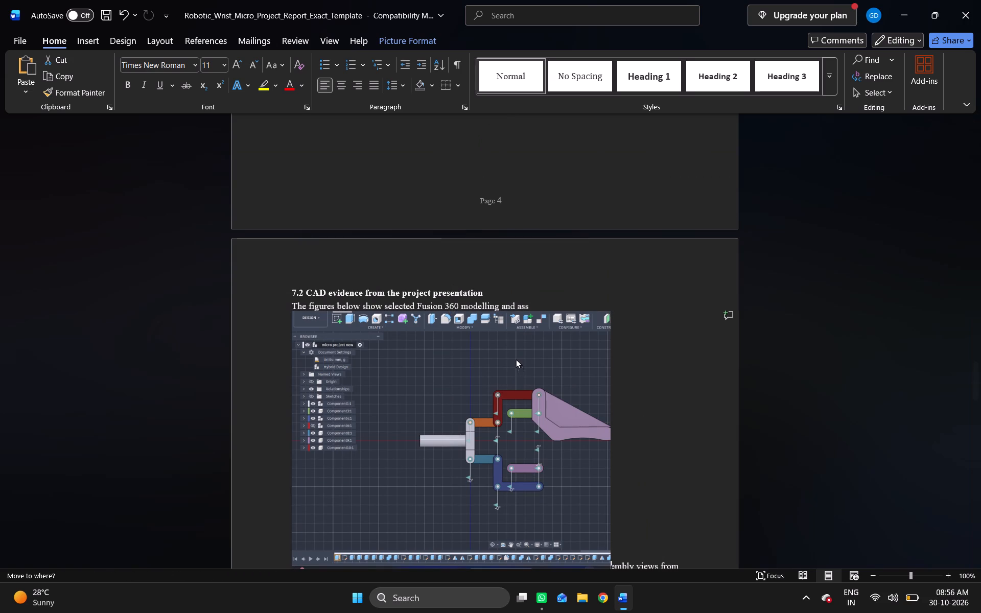
left_click_drag(516, 359, 517, 356)
left_click_drag(468, 388, 509, 357)
left_click_drag(509, 357, 505, 145)
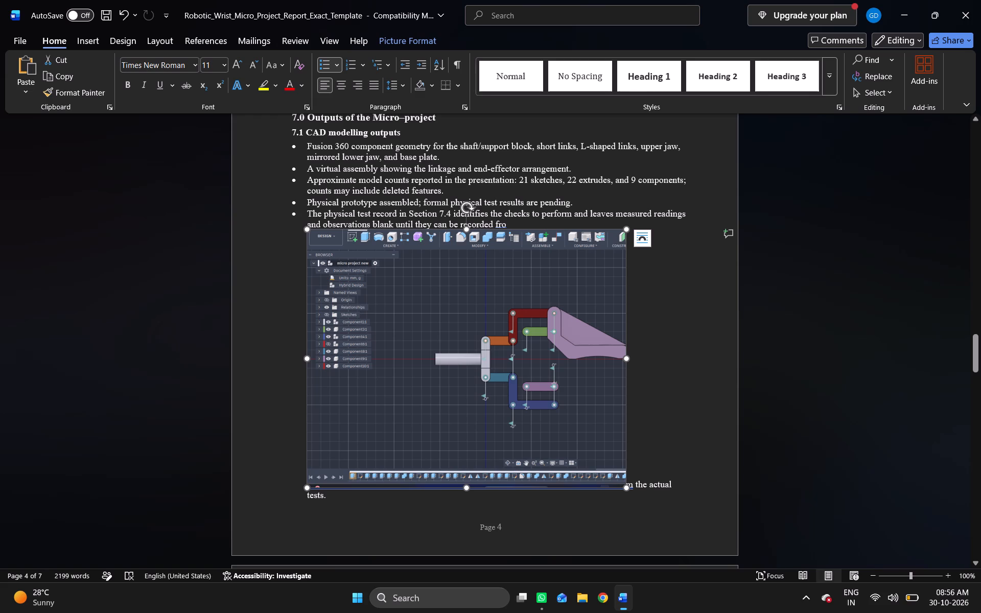
Reduce the height of the Figure 1 picture slightly from its bottom edge, keeping its width.
left_click_drag(466, 489, 468, 468)
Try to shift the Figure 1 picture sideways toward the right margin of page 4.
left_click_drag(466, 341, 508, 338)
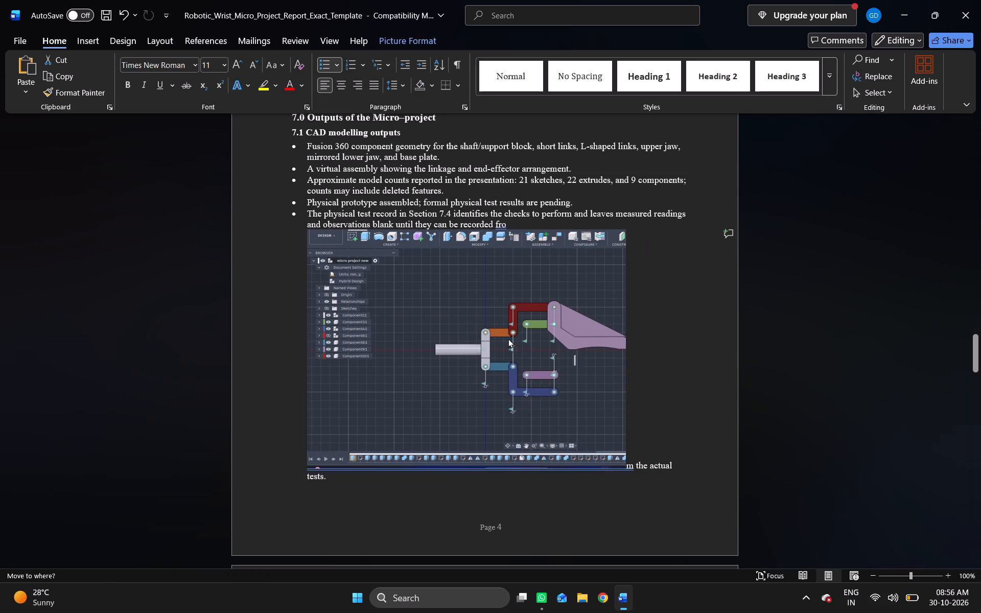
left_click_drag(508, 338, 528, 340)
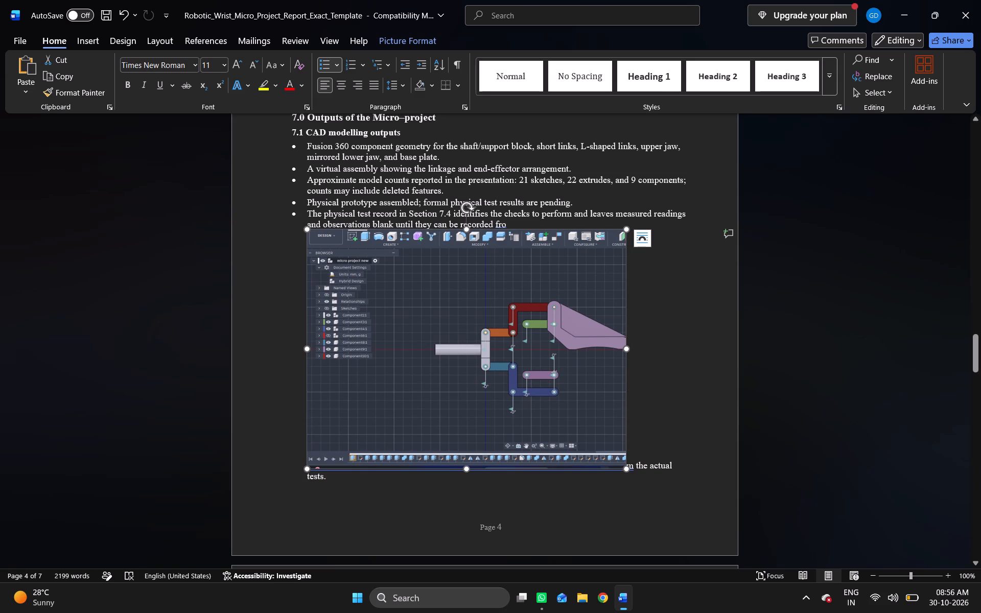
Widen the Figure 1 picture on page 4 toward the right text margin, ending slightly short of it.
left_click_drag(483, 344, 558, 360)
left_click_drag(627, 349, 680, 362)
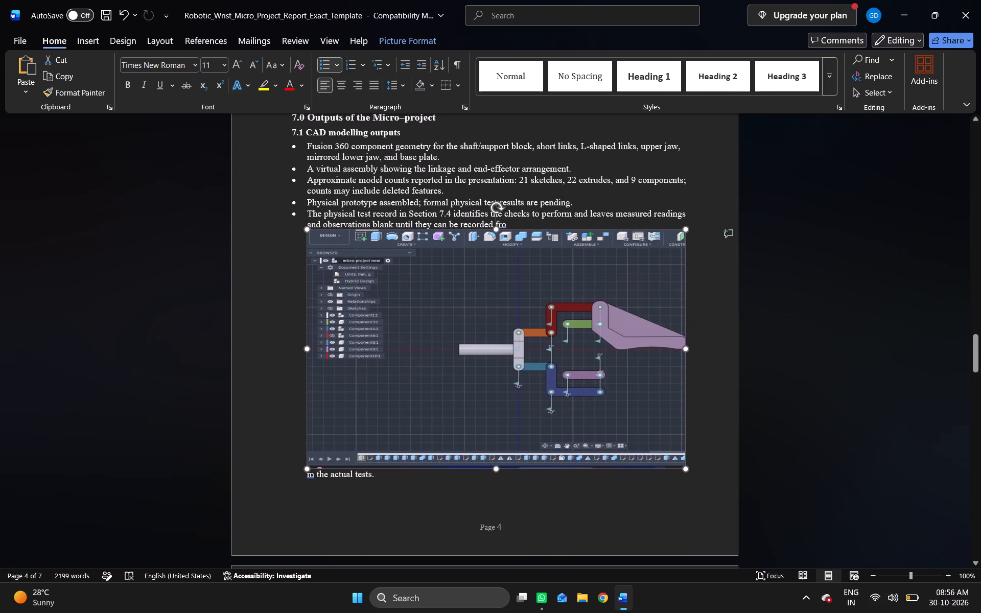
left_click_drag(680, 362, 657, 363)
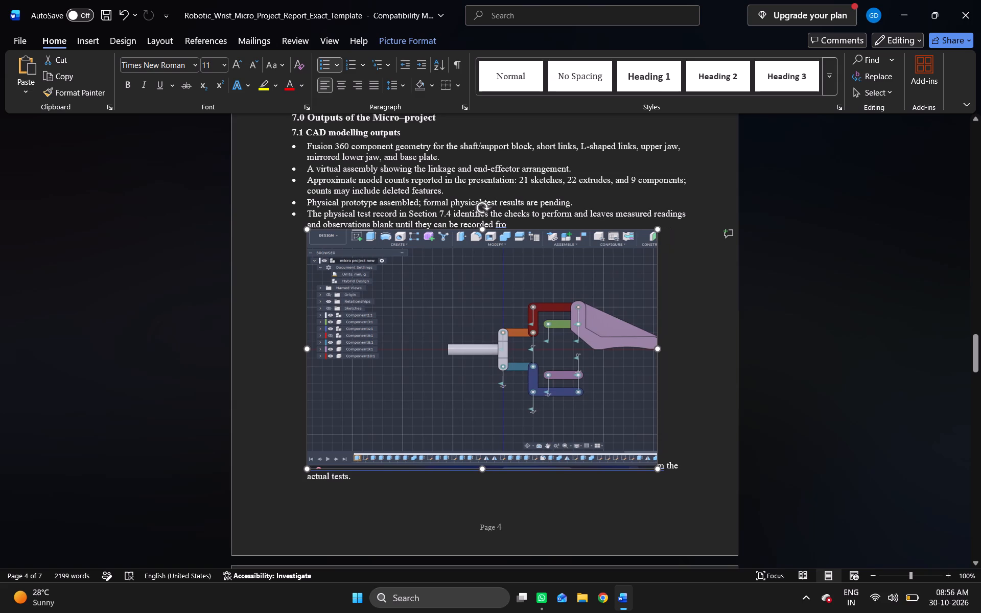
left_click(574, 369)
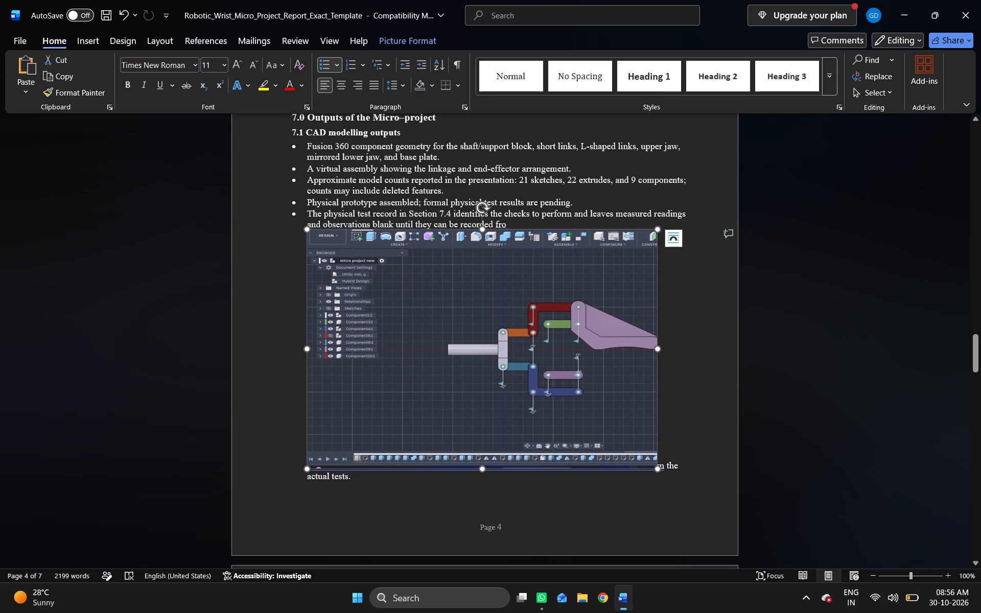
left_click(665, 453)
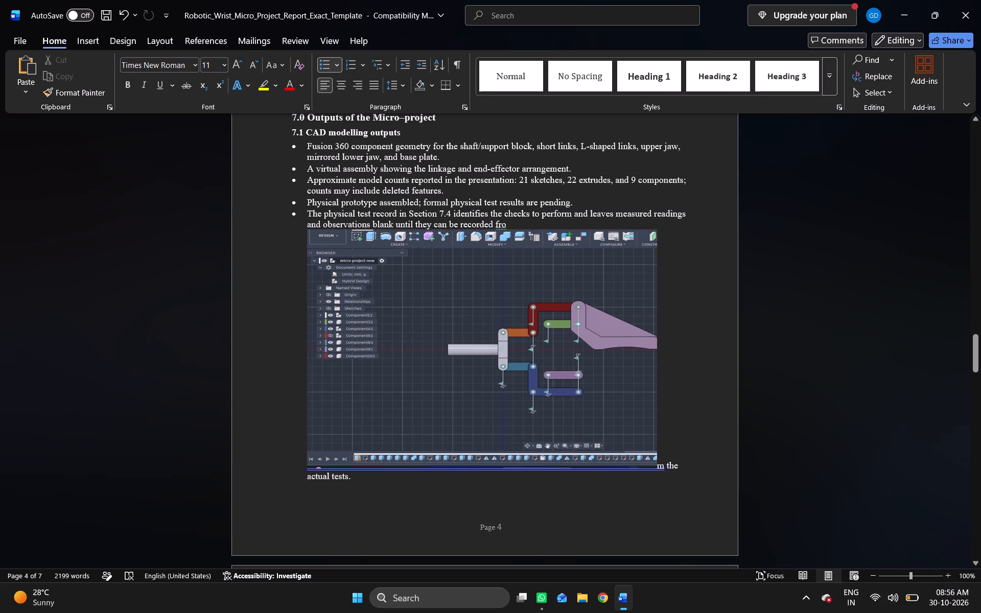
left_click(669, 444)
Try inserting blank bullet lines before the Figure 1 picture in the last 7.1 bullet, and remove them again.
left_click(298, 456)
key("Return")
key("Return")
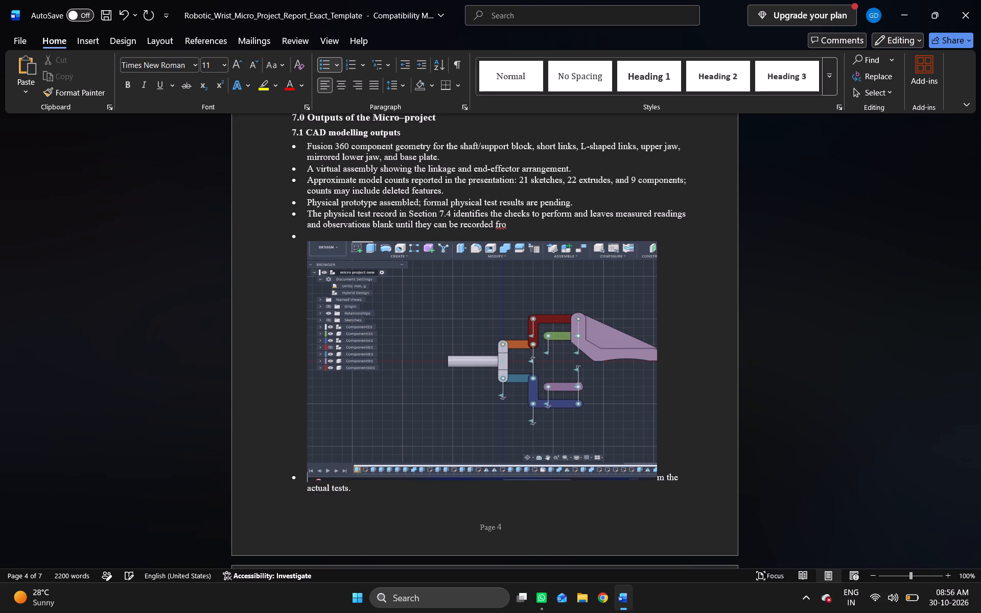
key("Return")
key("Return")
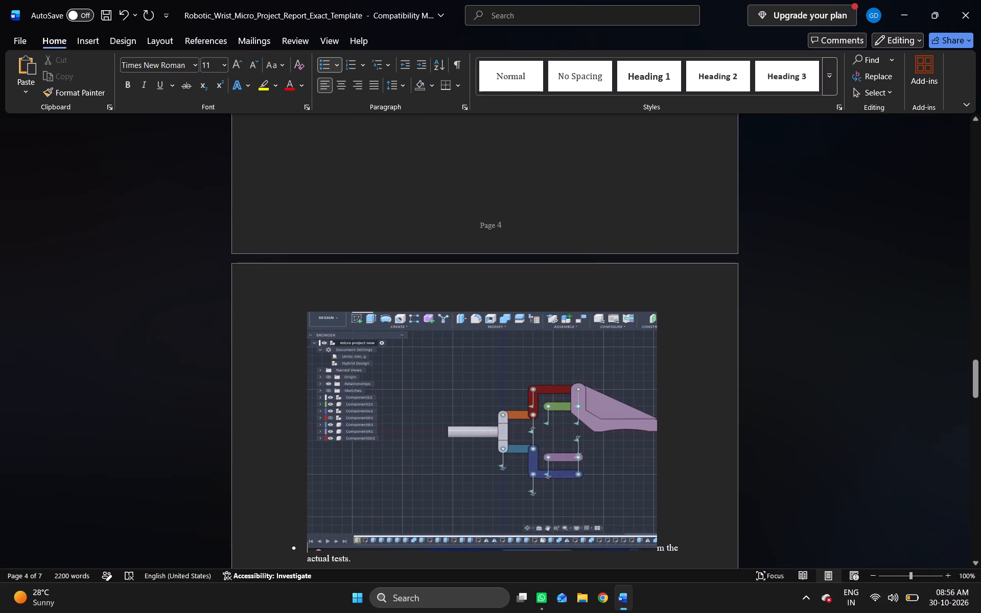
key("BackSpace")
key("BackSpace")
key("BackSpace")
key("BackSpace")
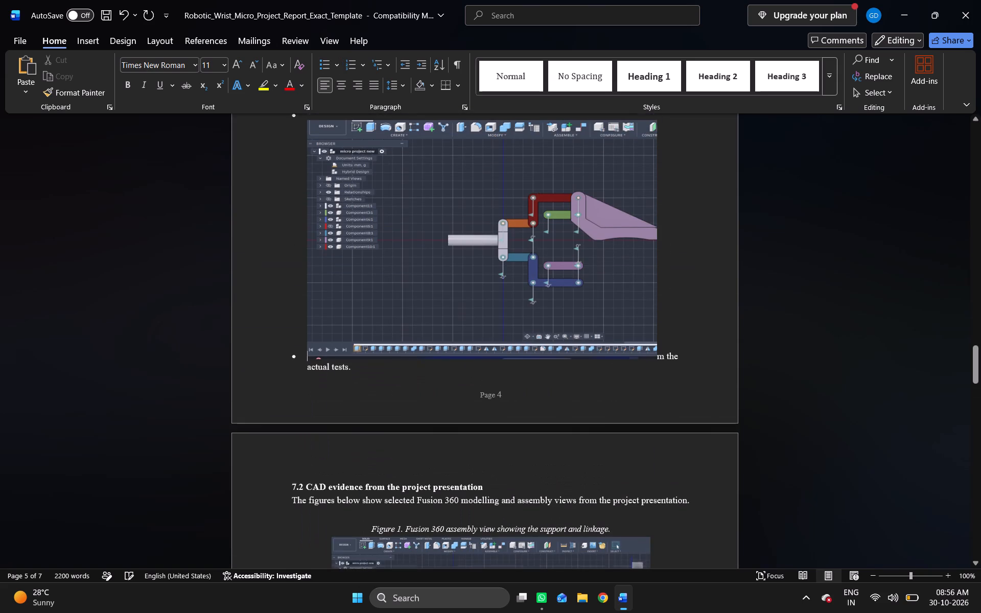
Undo the line, resizing and move edits until the Figure 1 picture is back centred at the top of page 5.
key("ctrl+z")
key("ctrl+z")
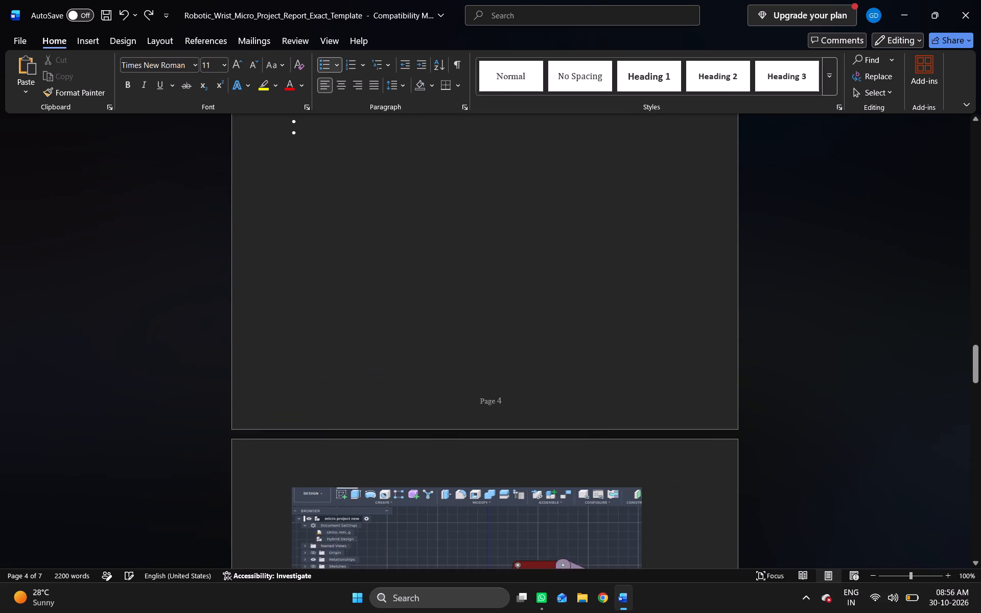
key("ctrl+z")
key("ctrl+z")
key("ctrl+z")
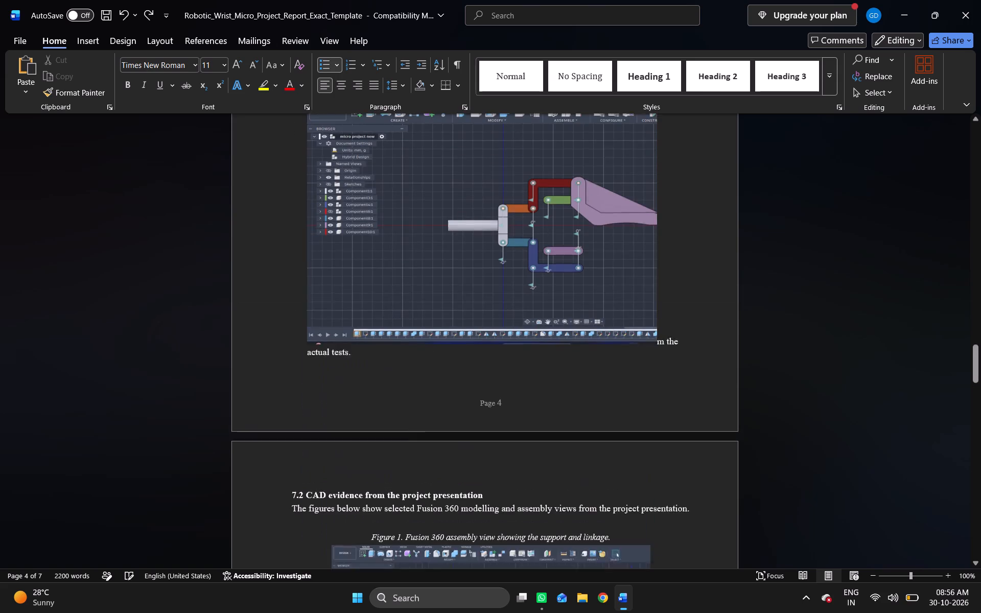
key("ctrl+z")
key("ctrl+z")
key("ctrl+z")
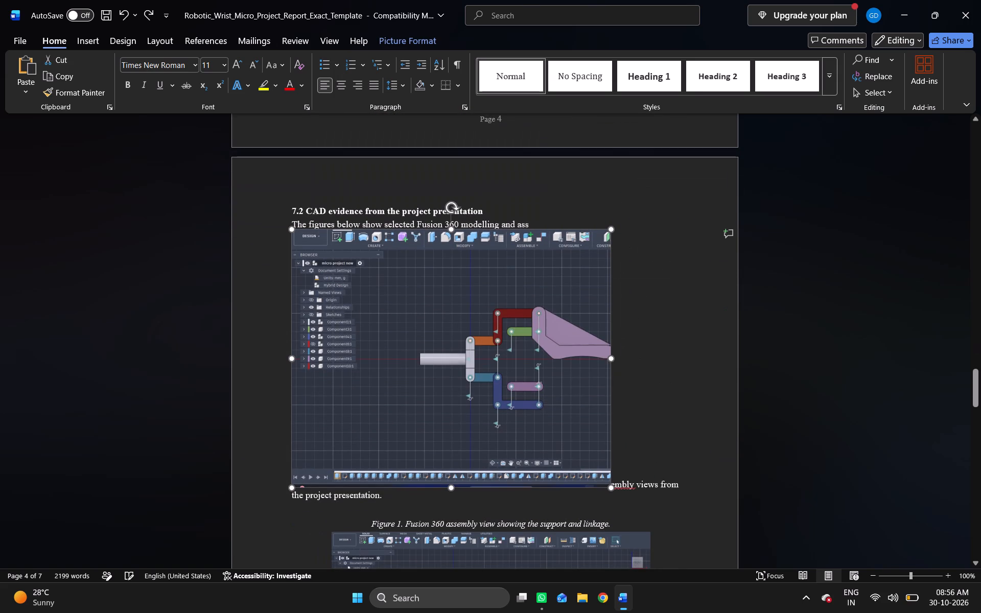
key("ctrl+z")
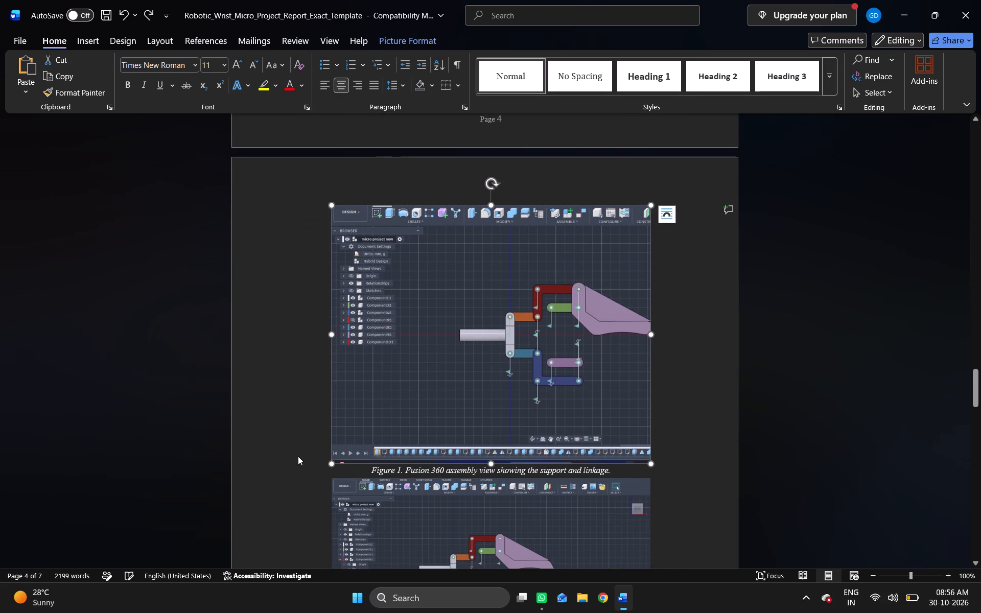
Change the numbering of all eight items under 6.0 Methodology Followed to uppercase Roman numerals (I., II., III.).
left_click(192, 359)
scroll(192, 359, "up", 1)
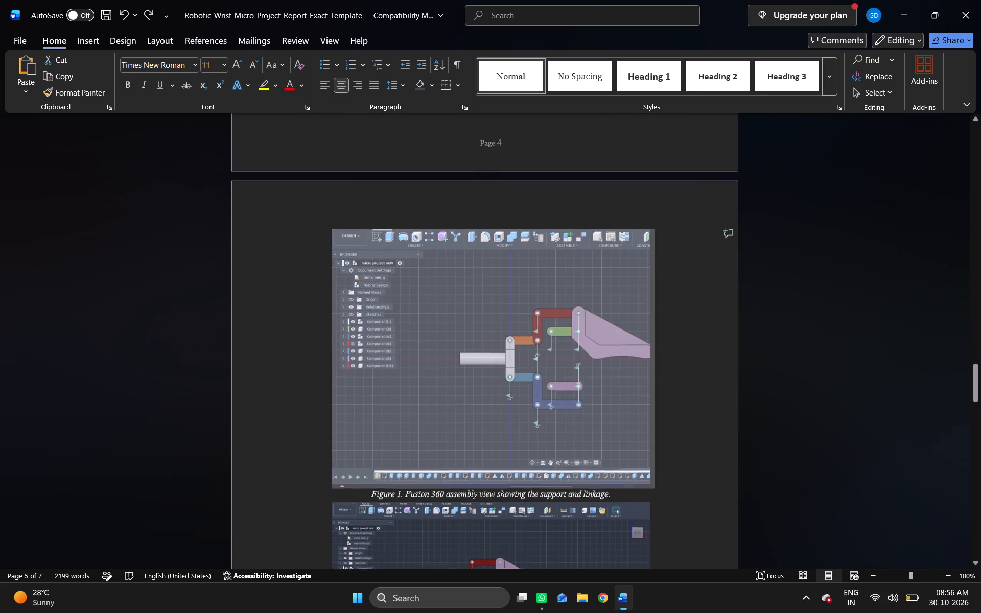
scroll(192, 359, "up", 5)
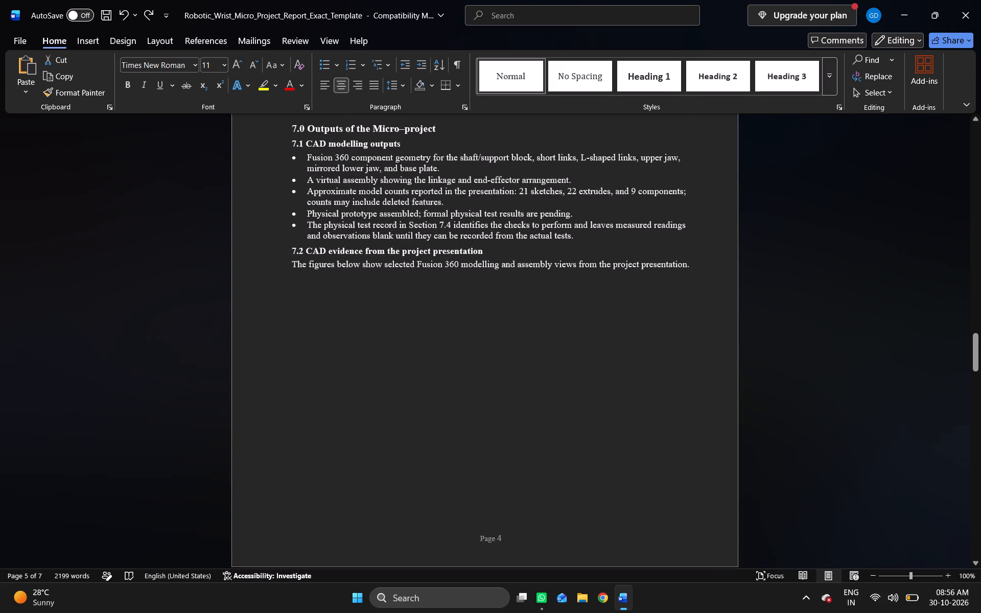
scroll(192, 359, "up", 2)
scroll(192, 359, "right", 1)
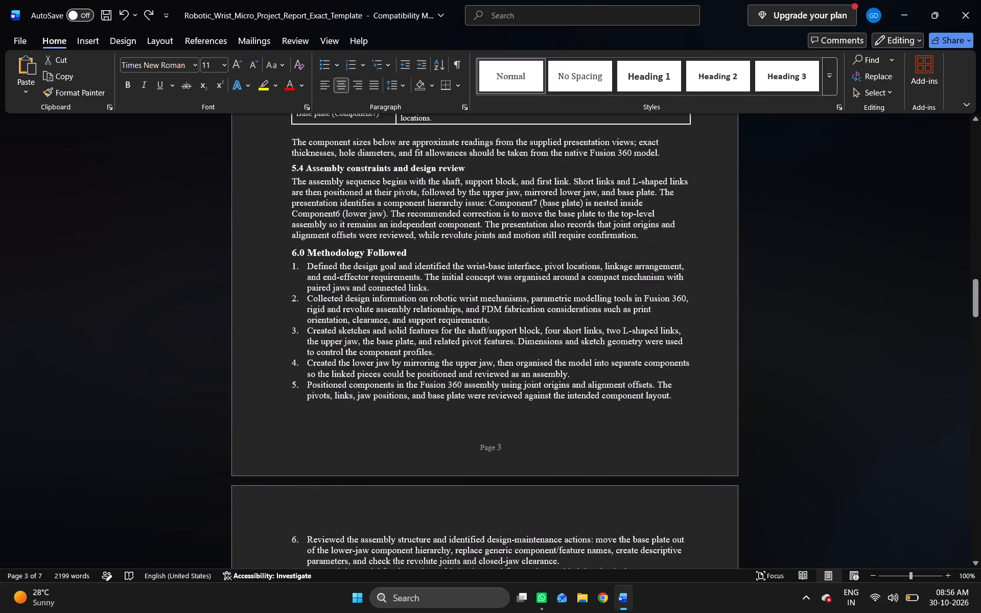
left_click_drag(289, 266, 385, 570)
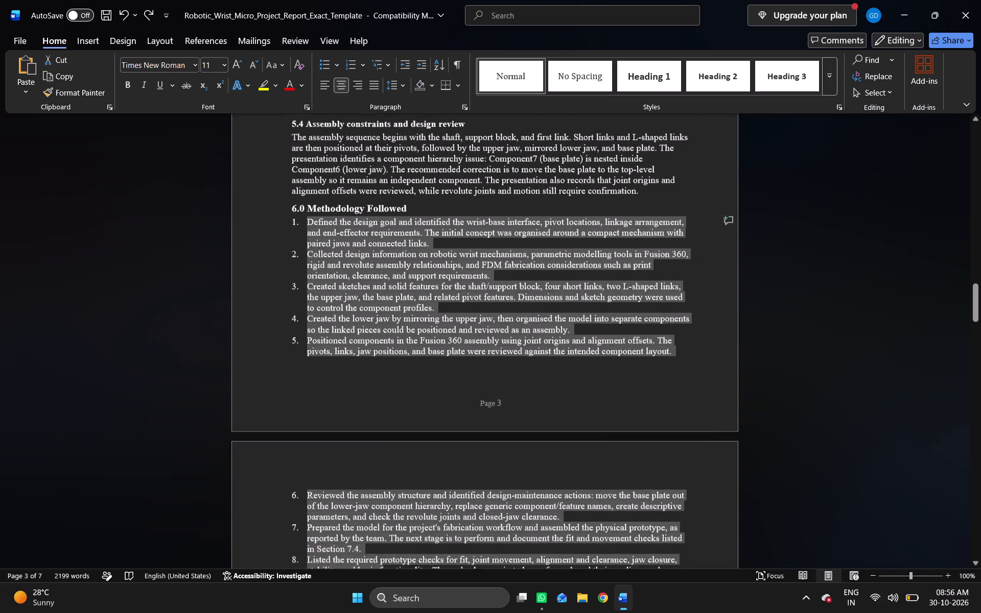
left_click_drag(385, 570, 485, 466)
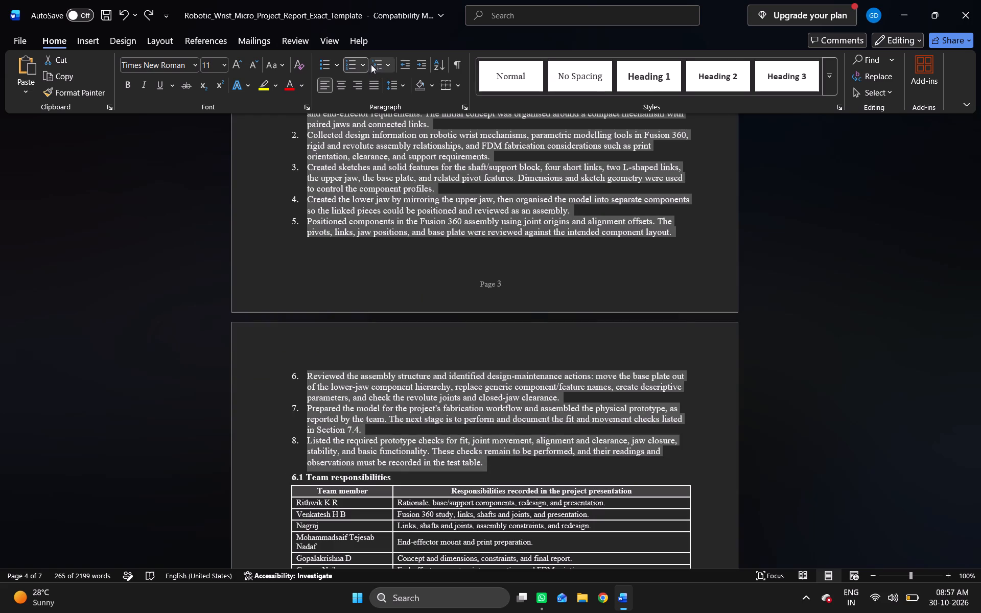
left_click(365, 63)
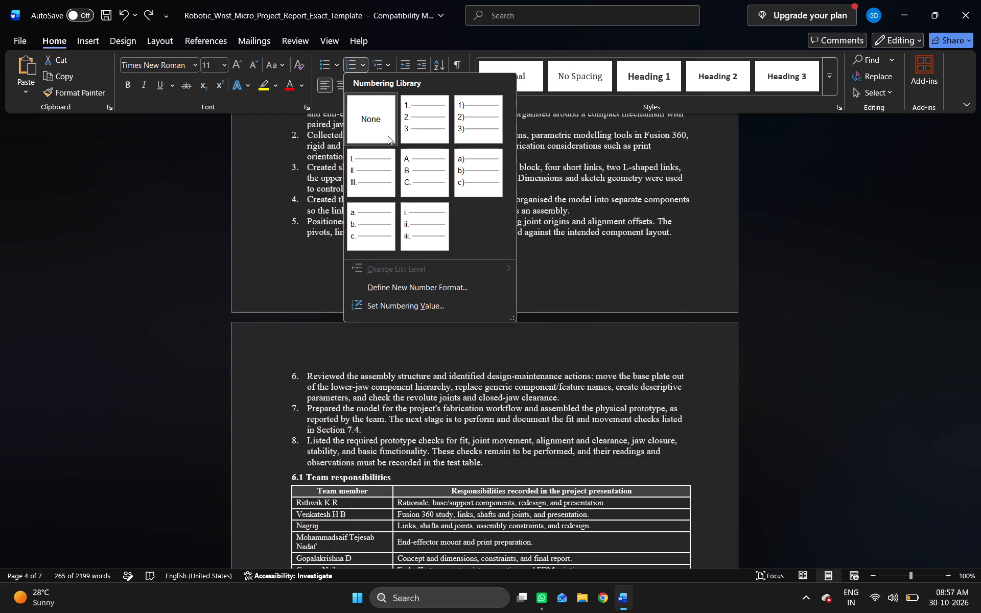
left_click(365, 161)
left_click(226, 227)
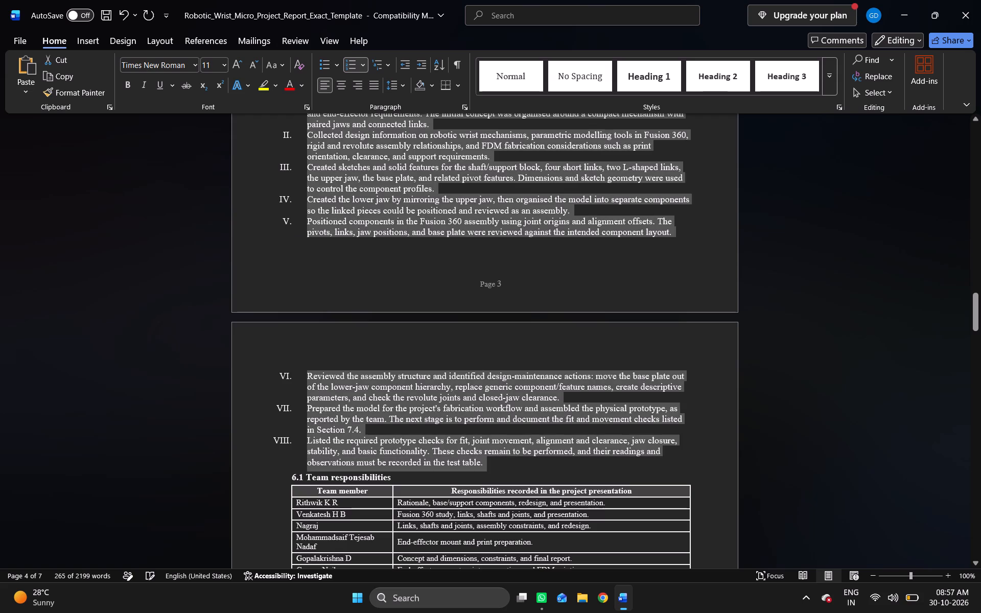
Insert 17 blank lines before the 7.2 CAD evidence from the project presentation heading to push it onto page 5.
scroll(226, 227, "up", 2)
scroll(226, 227, "down", 2)
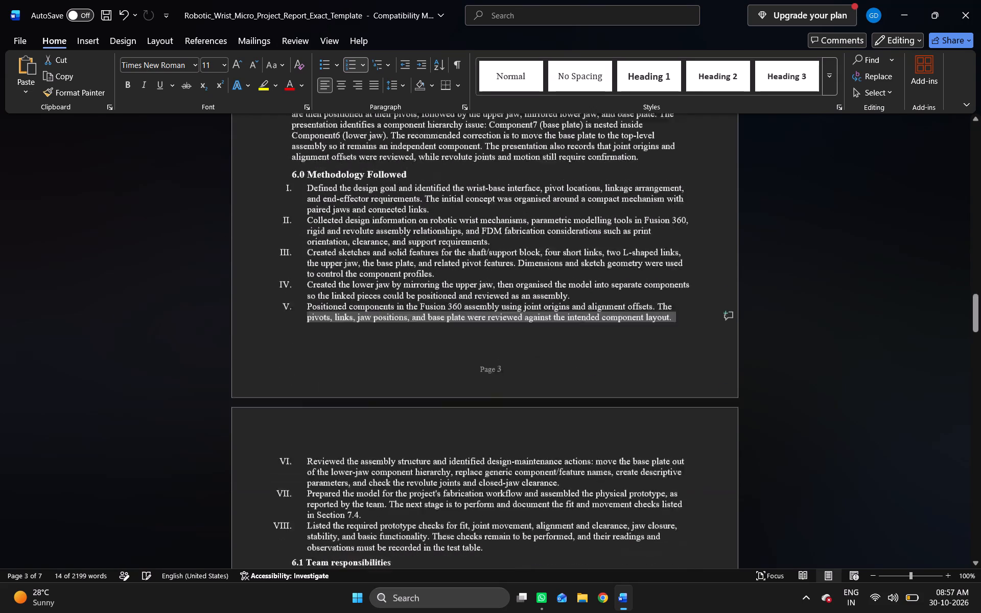
scroll(226, 227, "down", 2)
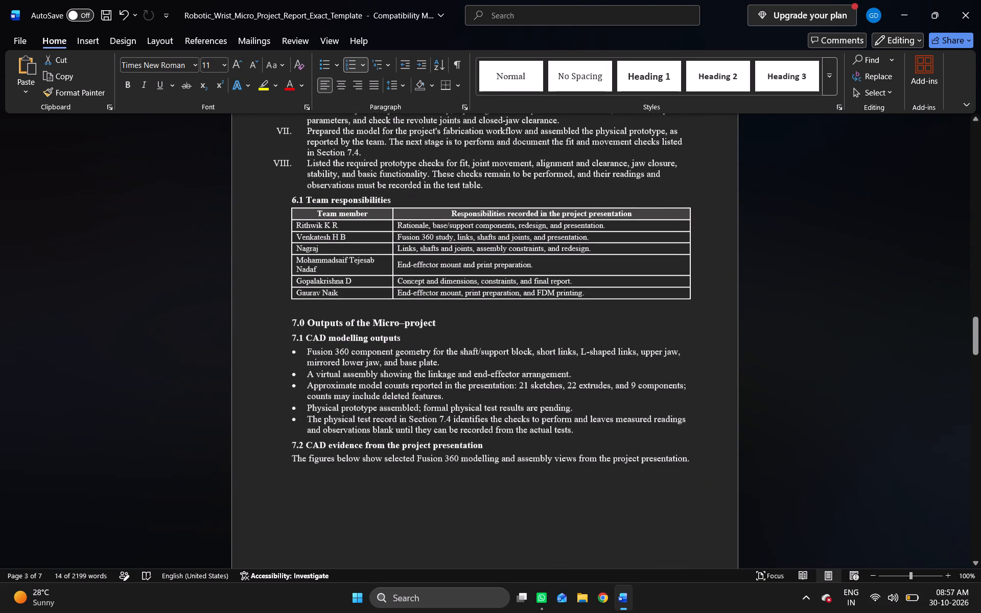
scroll(226, 227, "down", 4)
scroll(226, 227, "up", 1)
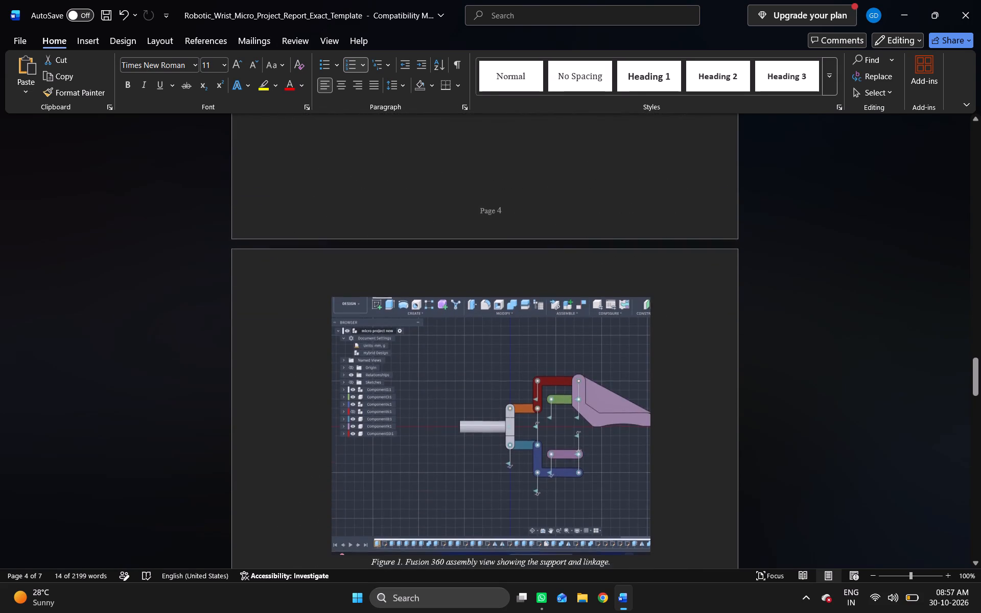
scroll(226, 227, "up", 2)
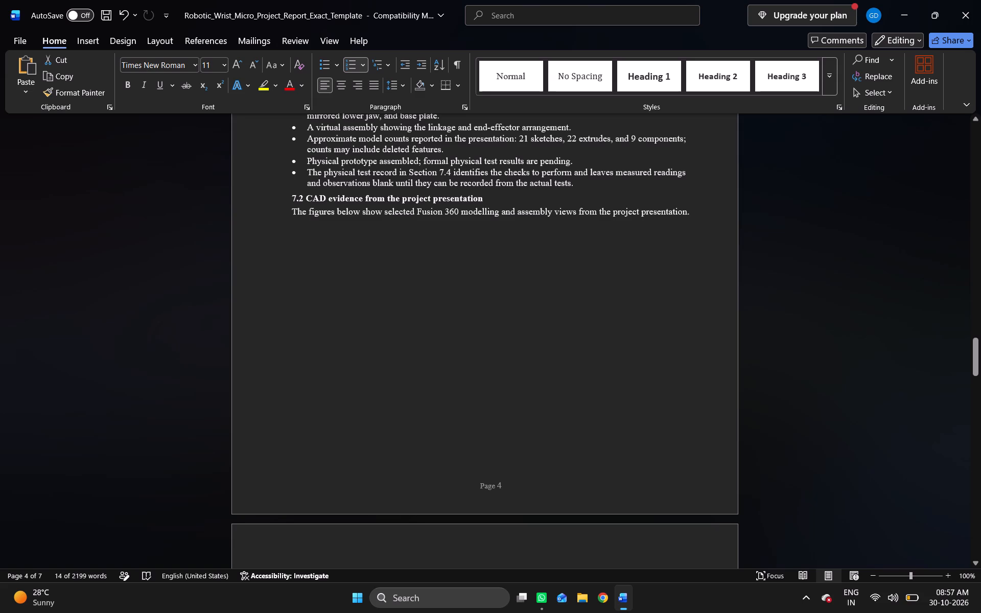
left_click(365, 369)
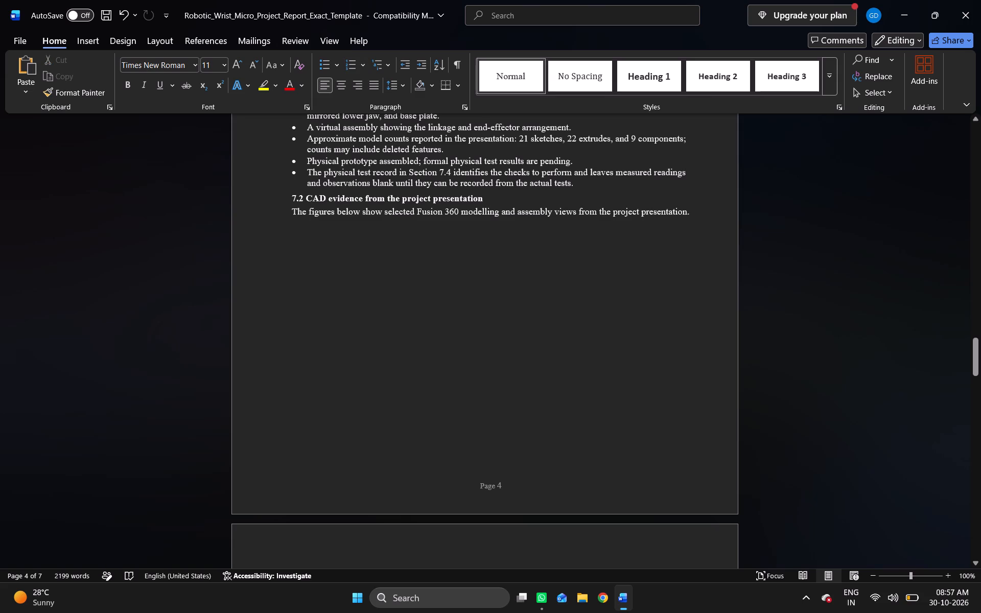
left_click(290, 196)
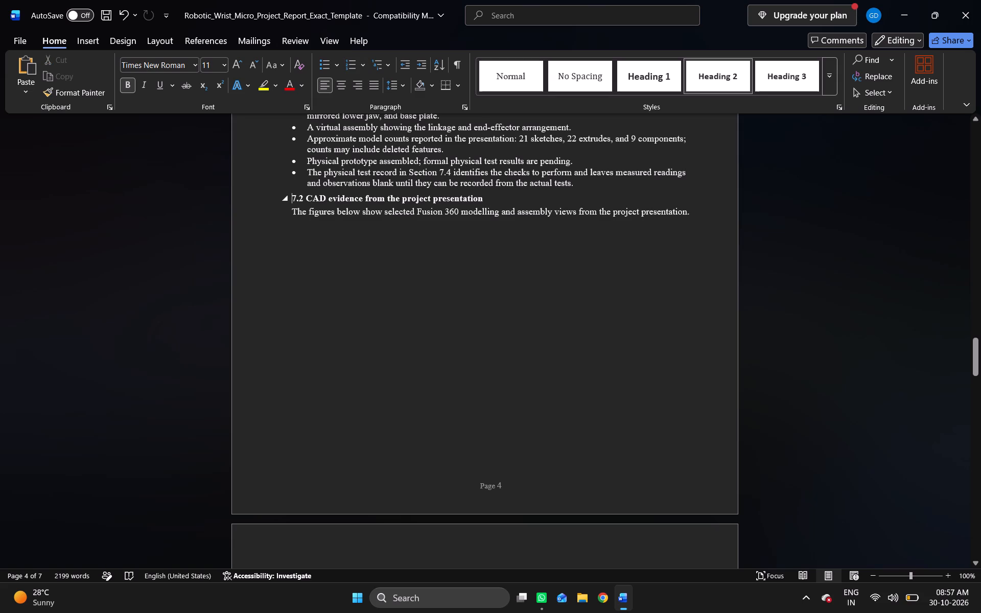
key("Return")
key("Return")
key("Return")
key("Return")
key("Return")
key("Return")
key("Return")
key("Return")
key("Return")
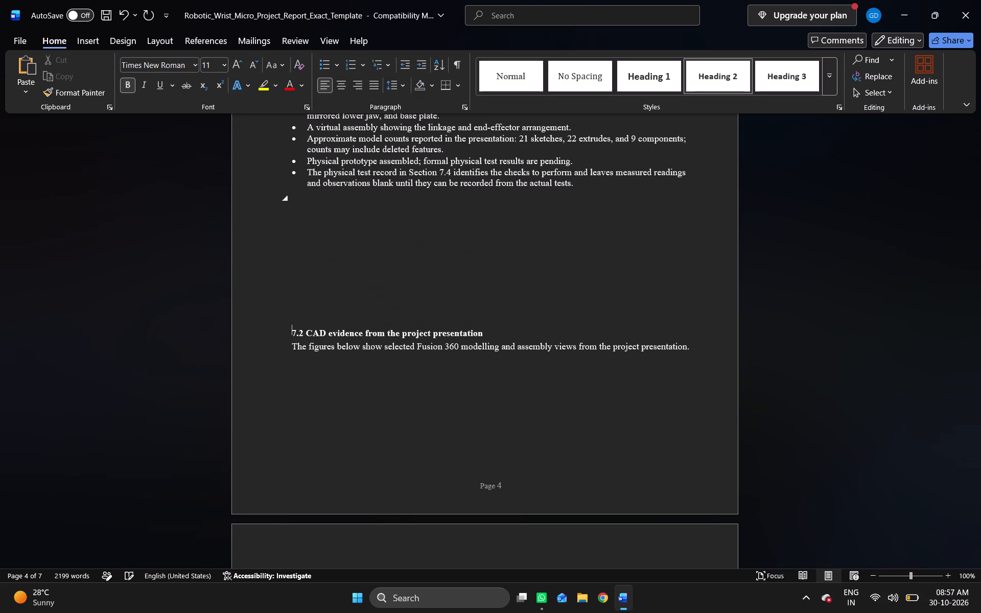
key("Return")
key("Return")
key("Return")
key("Return")
key("Return")
key("Return")
key("Return")
key("Return")
key("Return")
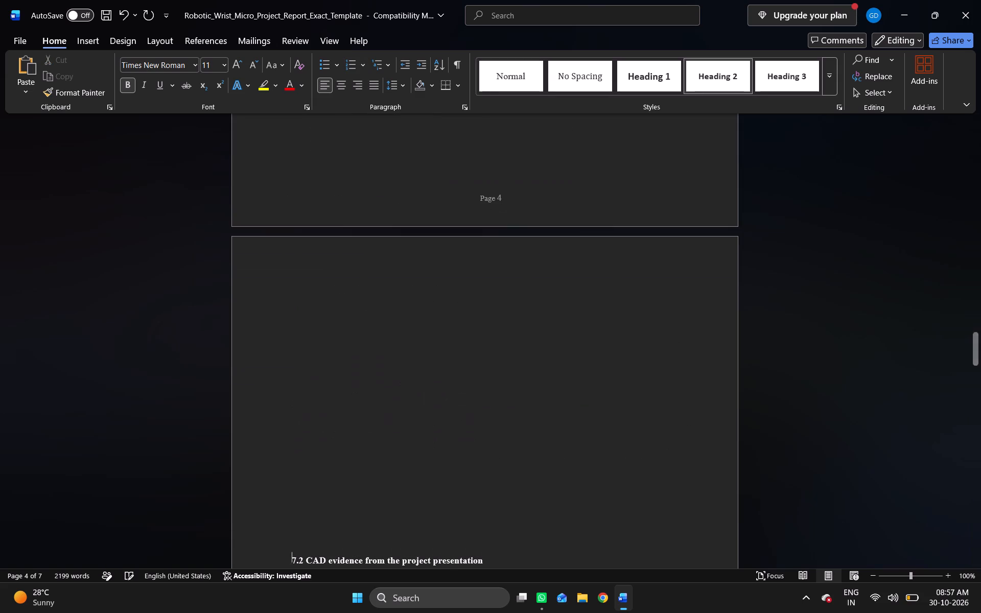
key("BackSpace")
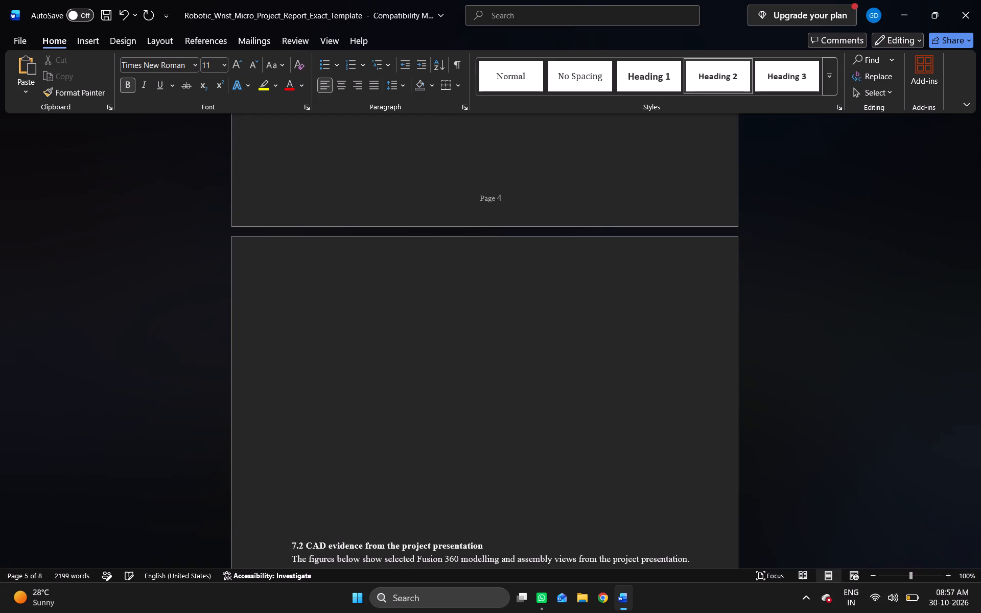
key("BackSpace")
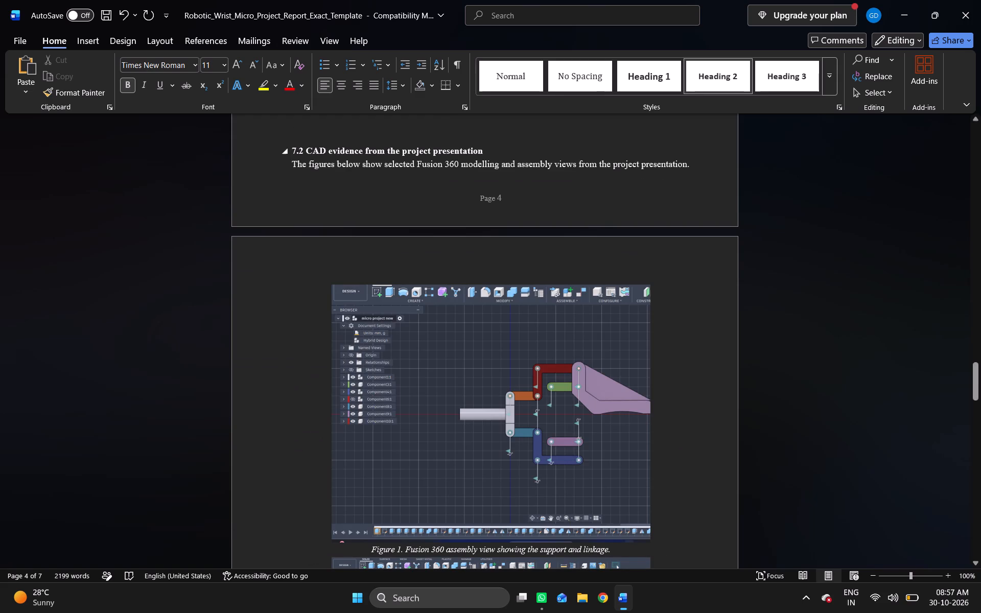
key("Return")
Delete one blank line directly above the 7.2 CAD evidence from the project presentation heading.
scroll(339, 198, "down", 3)
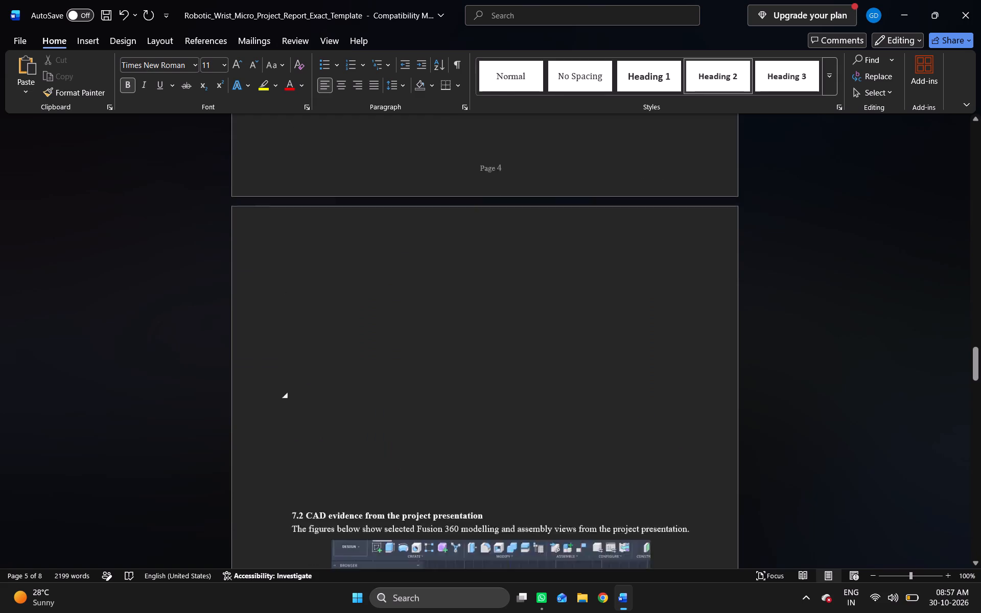
scroll(339, 198, "down", 2)
scroll(339, 198, "up", 4)
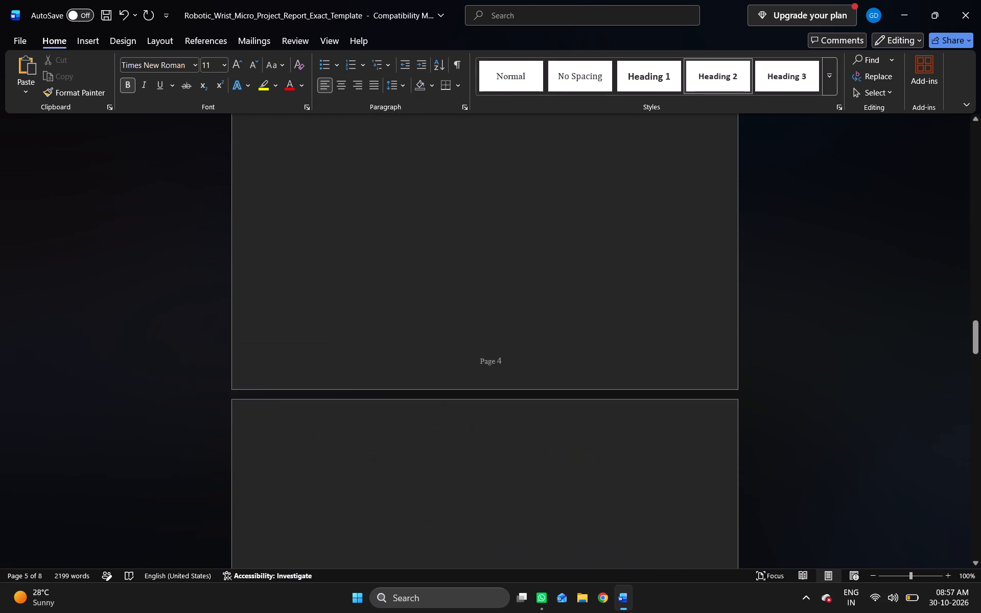
scroll(374, 412, "down", 1)
scroll(374, 412, "up", 1)
scroll(374, 412, "down", 1)
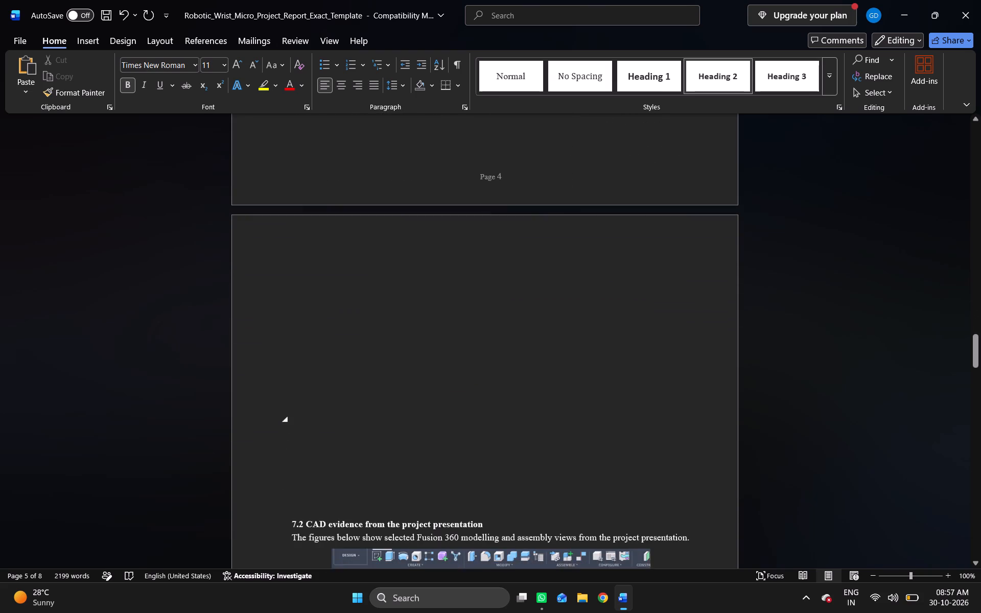
scroll(374, 412, "down", 1)
key("Up")
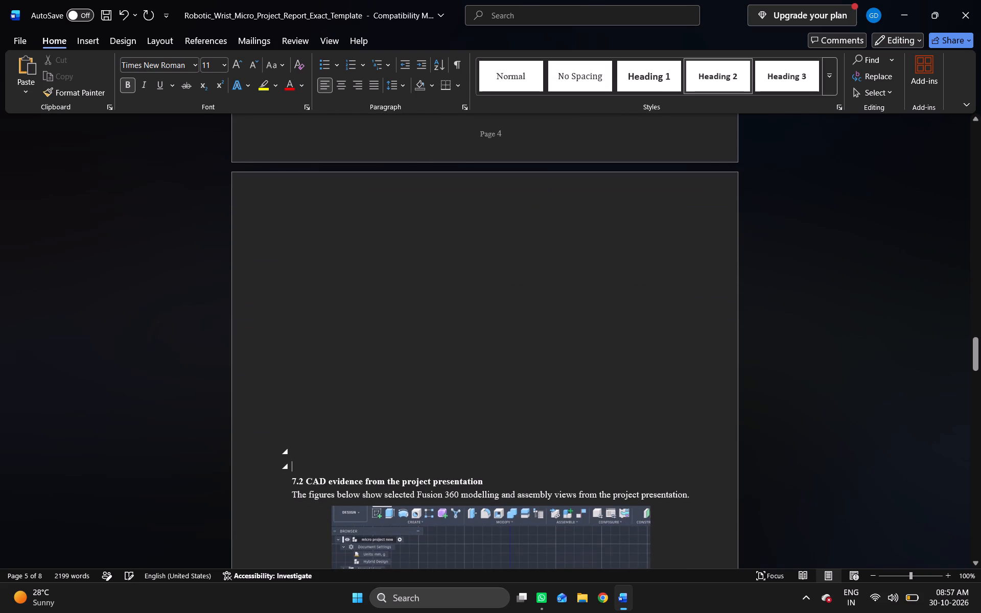
key("BackSpace")
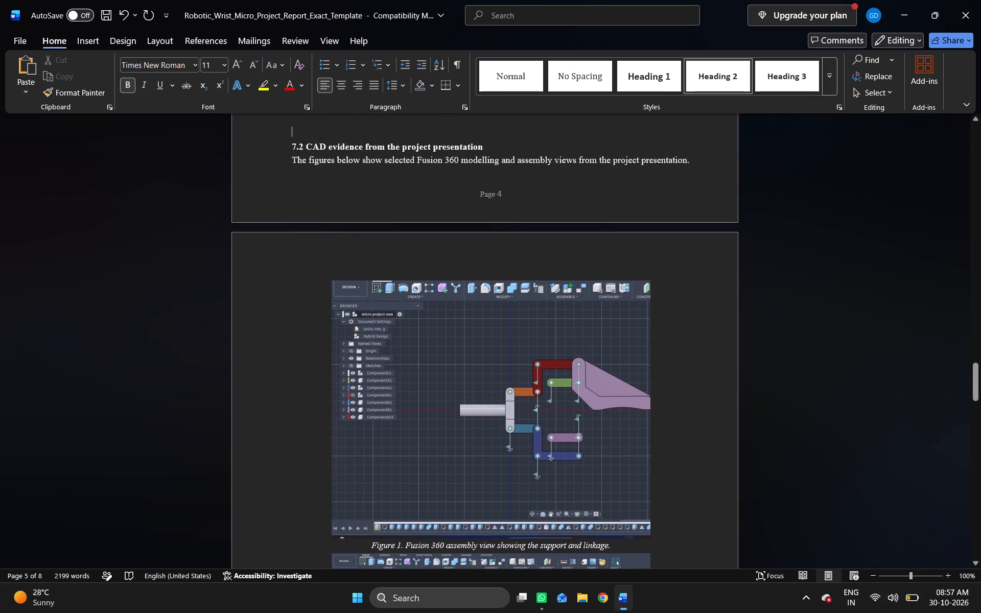
Examine the page layout from the 5.3 components table through section 7.1 to the 7.2 heading and Figure 1 picture.
scroll(391, 256, "up", 5)
scroll(391, 256, "down", 2)
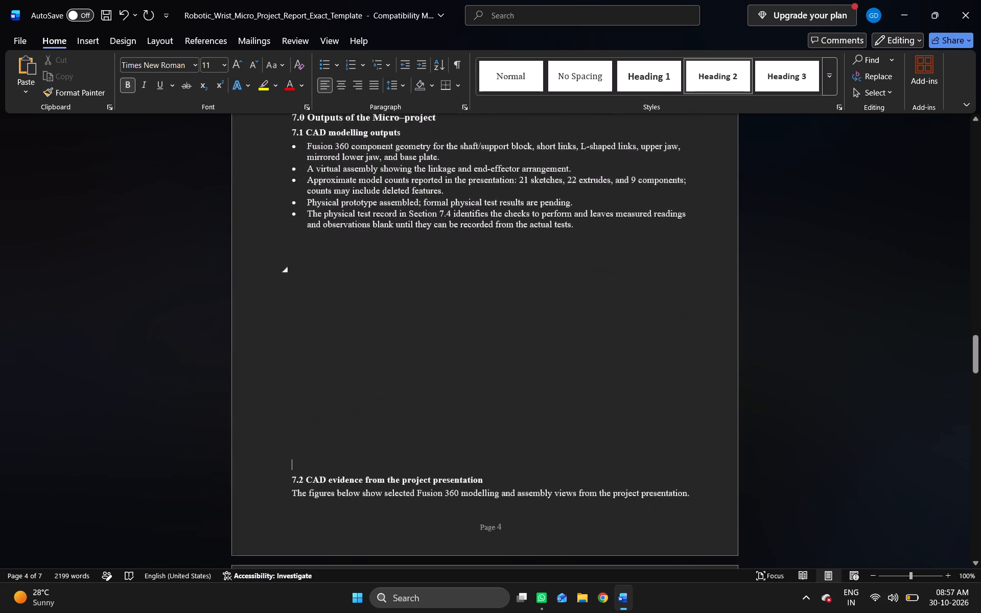
scroll(391, 256, "down", 1)
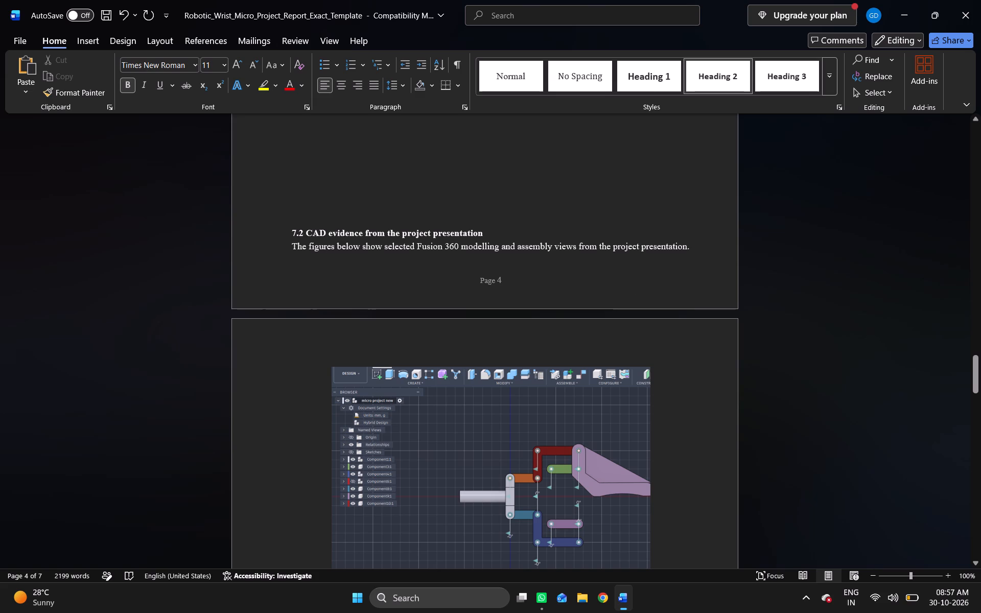
scroll(697, 248, "up", 7)
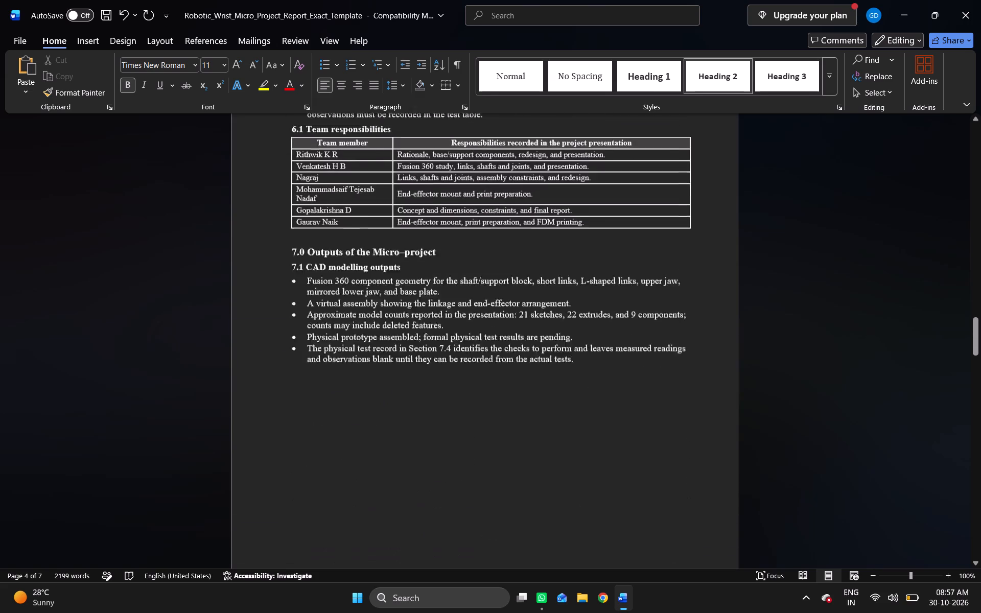
scroll(697, 248, "up", 4)
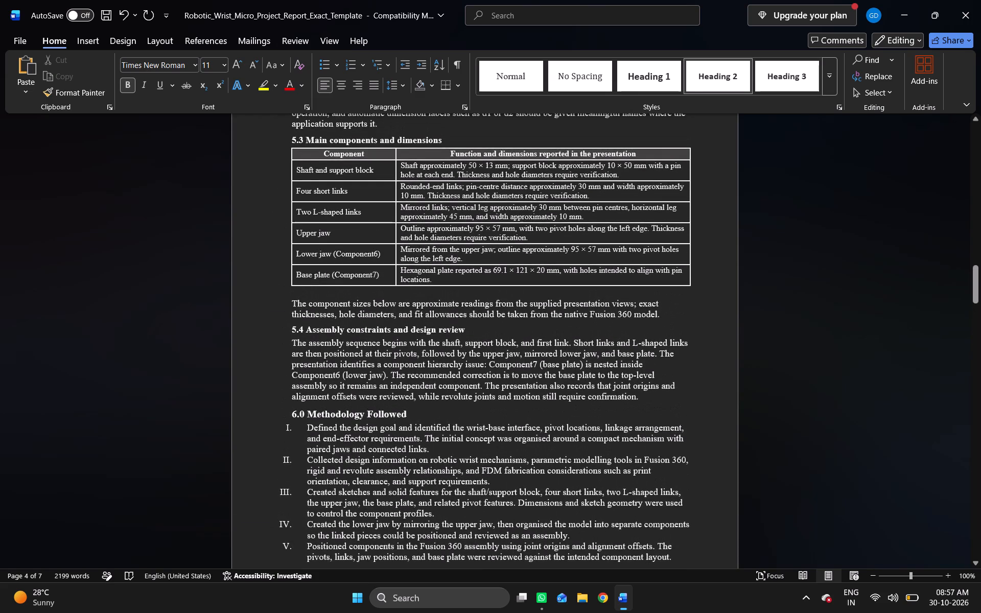
scroll(697, 248, "up", 3)
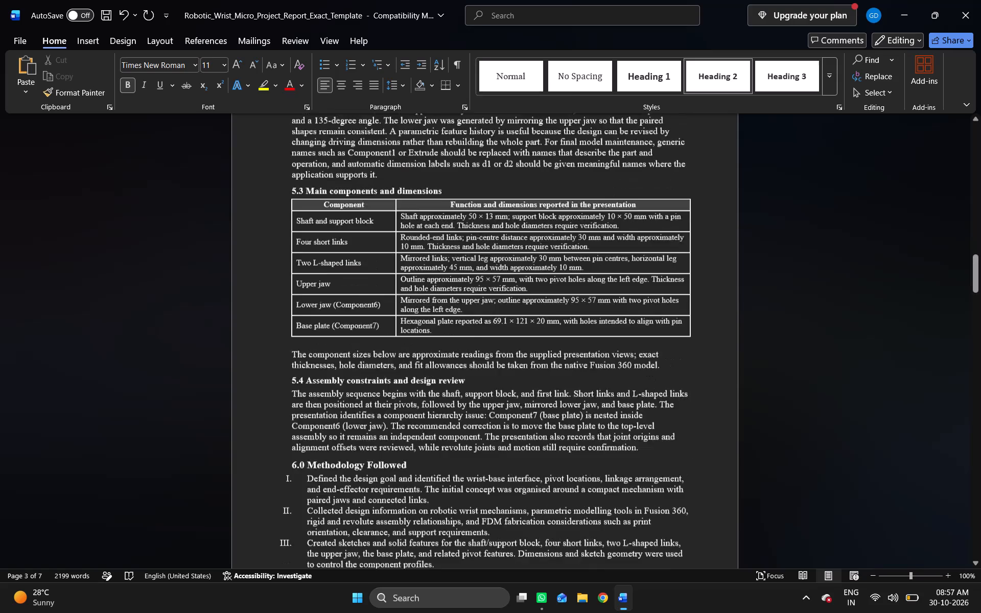
scroll(697, 248, "up", 2)
scroll(697, 248, "down", 12)
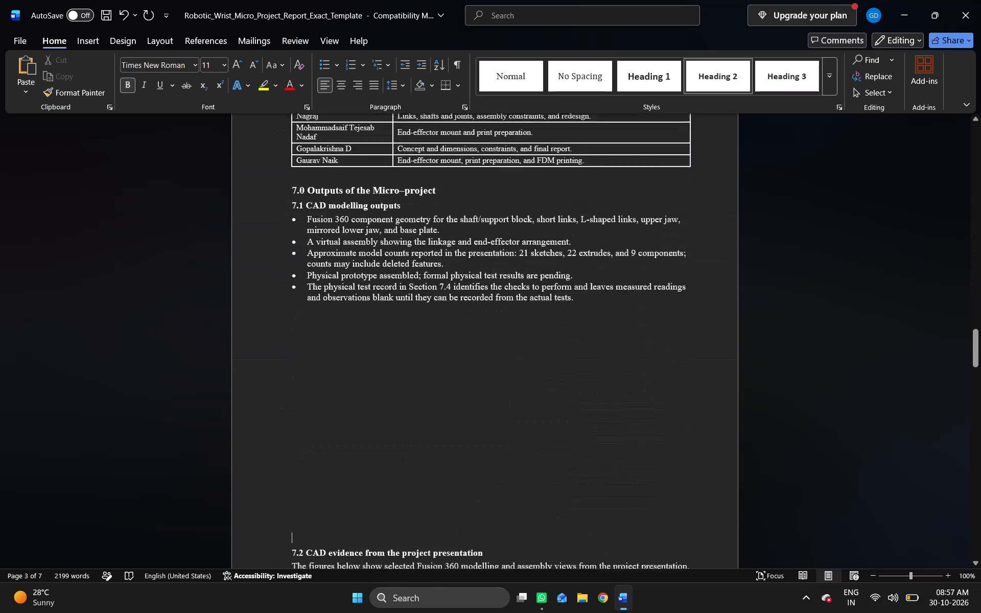
scroll(697, 248, "down", 3)
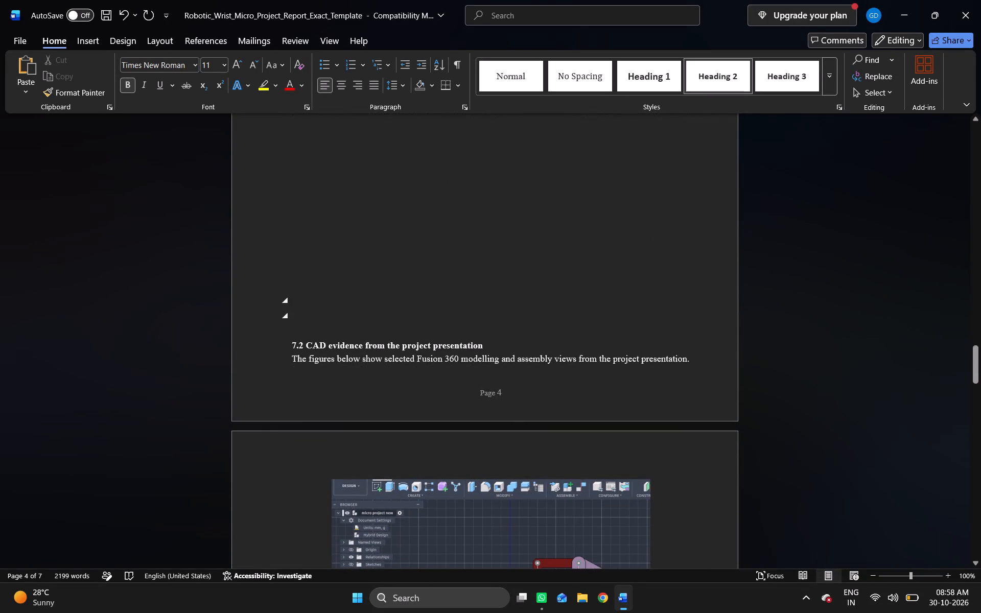
Delete the remaining inserted blank lines between the last 7.1 bullet and the 7.2 heading.
key("BackSpace")
key("BackSpace")
key("BackSpace")
key("BackSpace")
key("BackSpace")
key("BackSpace")
key("BackSpace")
key("BackSpace")
key("BackSpace")
key("BackSpace")
key("BackSpace")
key("BackSpace")
key("BackSpace")
key("BackSpace")
key("BackSpace")
key("BackSpace")
key("BackSpace")
key("BackSpace")
key("BackSpace")
key("BackSpace")
key("BackSpace")
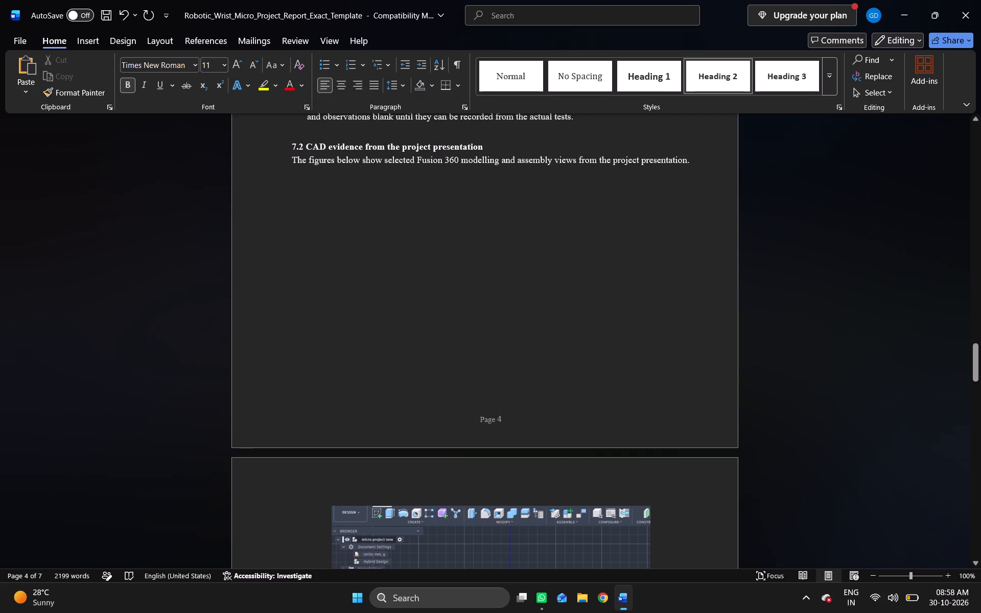
Copy the 7.2 heading with its introductory sentence, insert 15 blank lines below it, and paste the copy above the Figure 1 picture on page 5.
left_click_drag(698, 161, 269, 147)
key("ctrl+c")
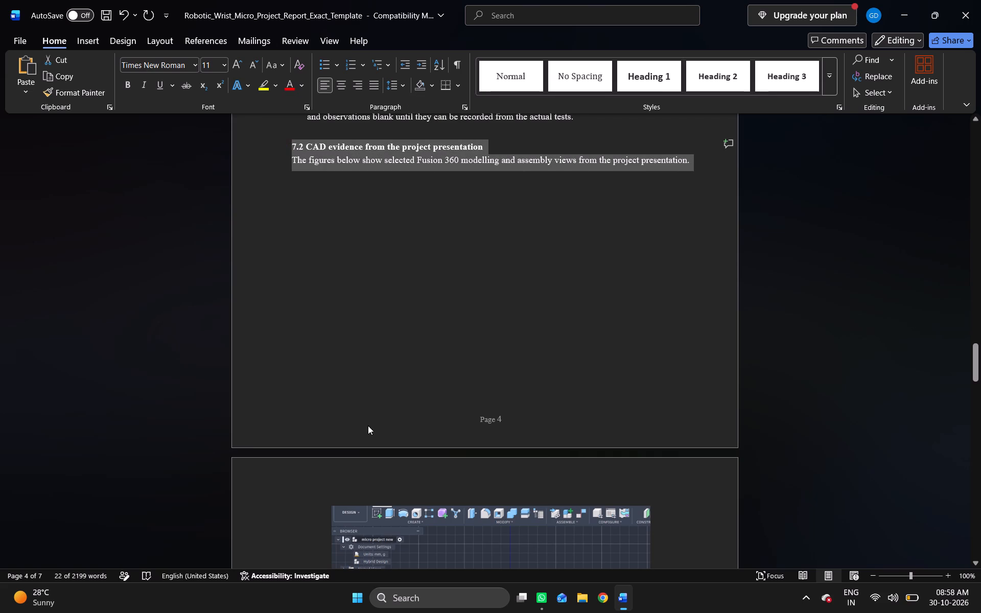
left_click(438, 397)
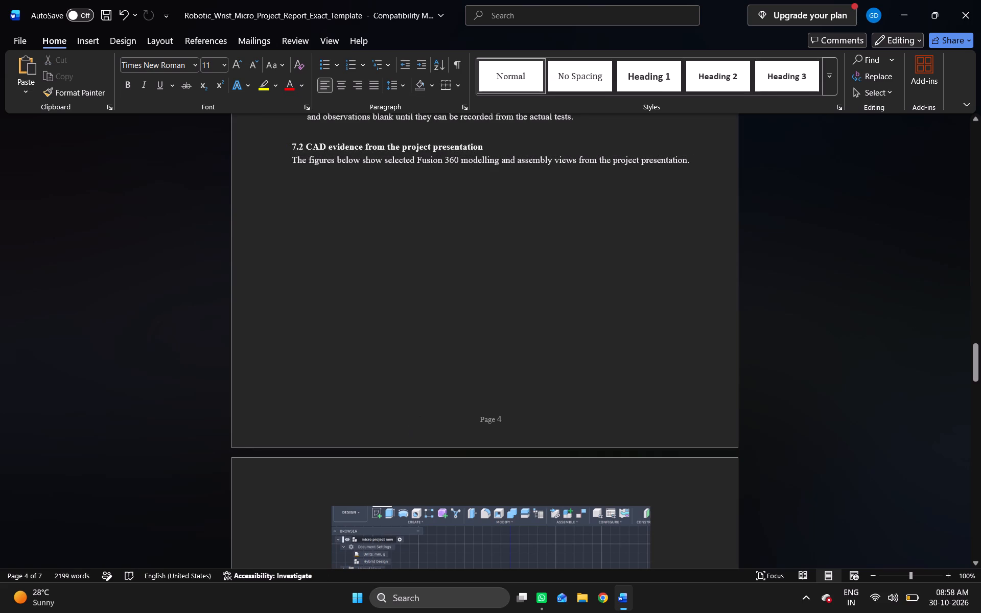
left_click(703, 164)
key("Return")
key("Return")
key("Return")
key("Return")
key("Return")
key("Return")
key("Return")
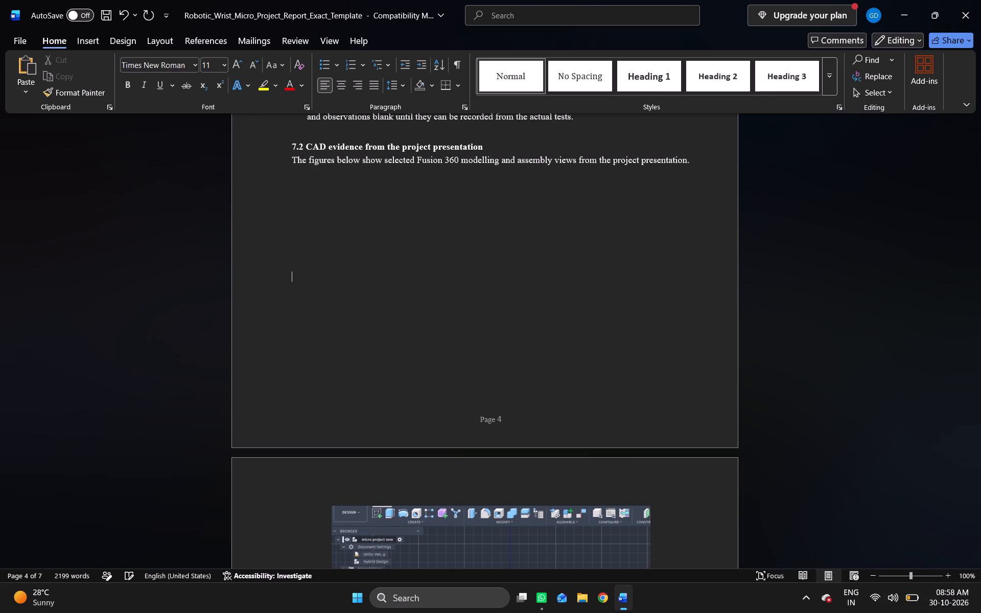
key("Return")
key("Return")
key("Return")
key("Return")
key("Return")
key("Return")
key("Return")
key("Return")
key("ctrl+v")
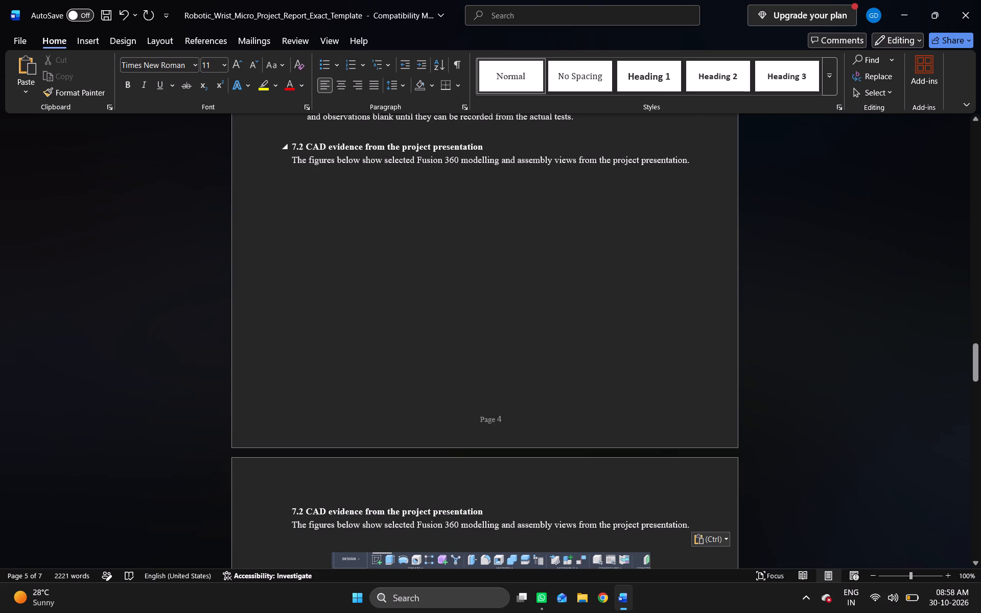
Delete the original 7.2 heading and introductory sentence on page 4.
left_click_drag(694, 158, 302, 150)
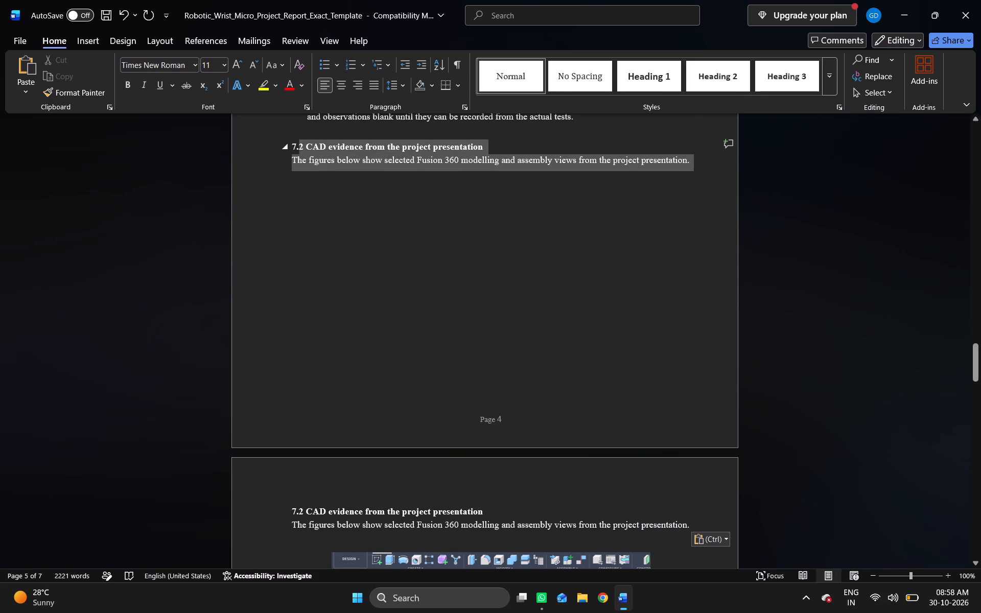
left_click_drag(302, 150, 288, 148)
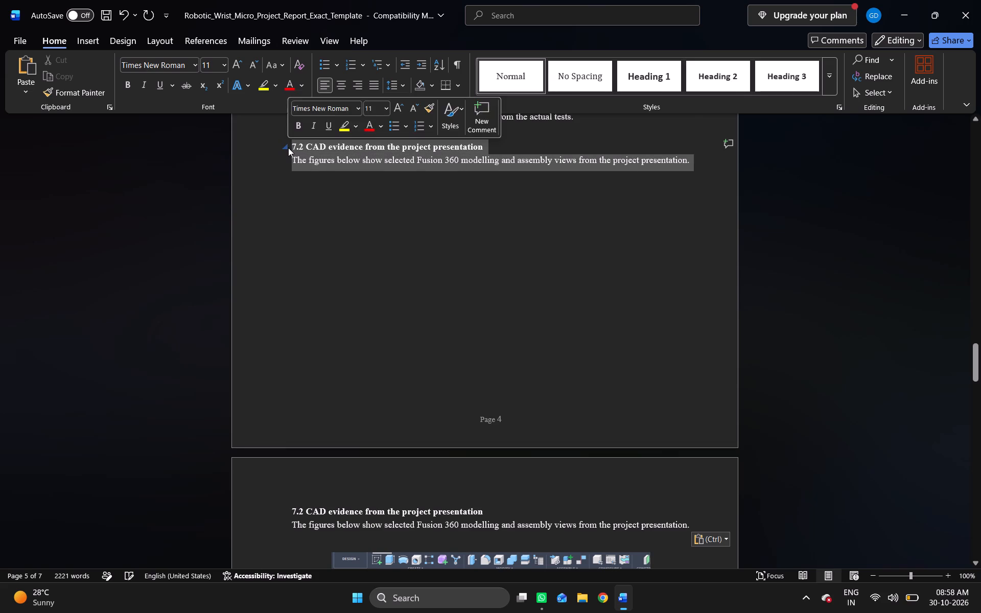
key("BackSpace")
Insert one blank line below the last 7.1 bullet to push the 7.2 heading onto page 5.
left_click(331, 158)
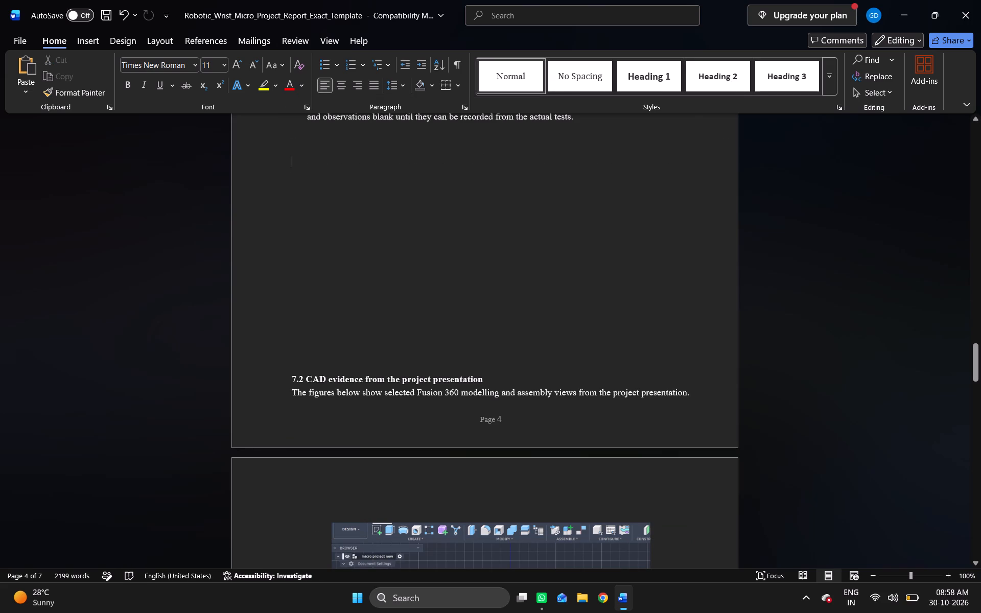
key("Return")
Review the layout from section 7.2 on page 5 through the figures and remaining sections to 10.0 References.
scroll(253, 325, "down", 5)
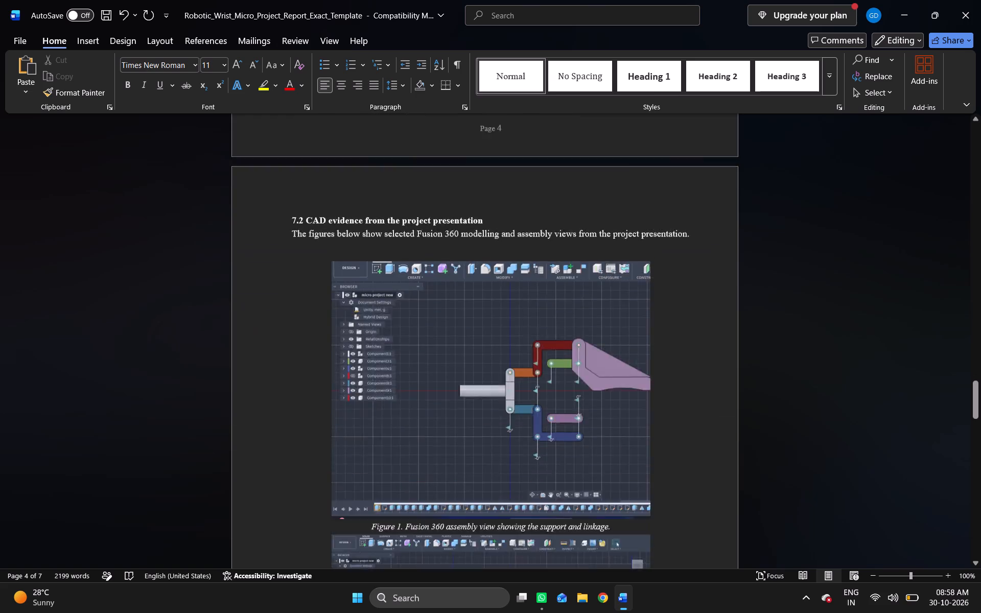
scroll(253, 325, "down", 2)
scroll(253, 325, "up", 1)
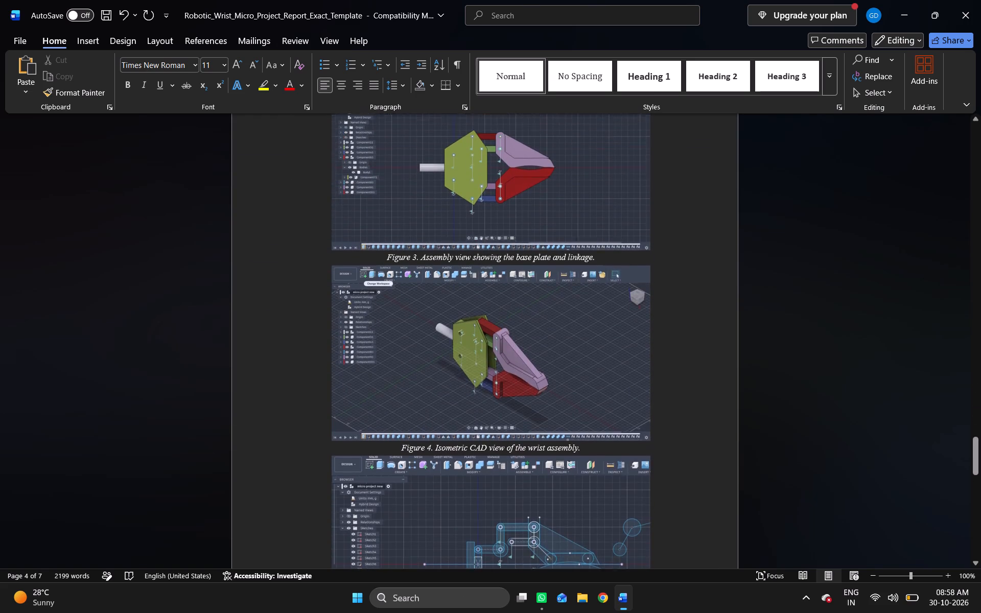
scroll(253, 325, "down", 5)
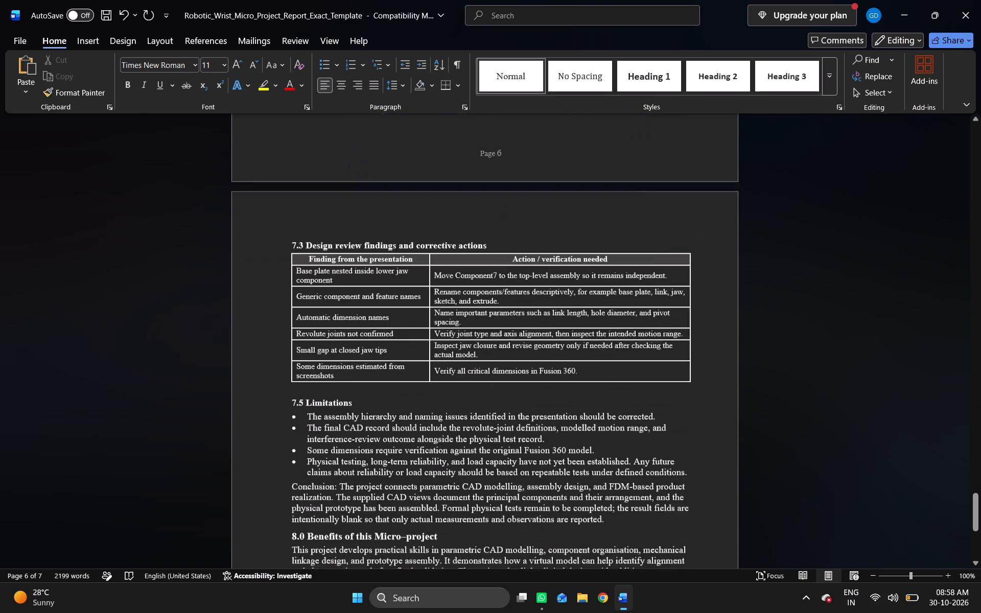
scroll(253, 325, "down", 1)
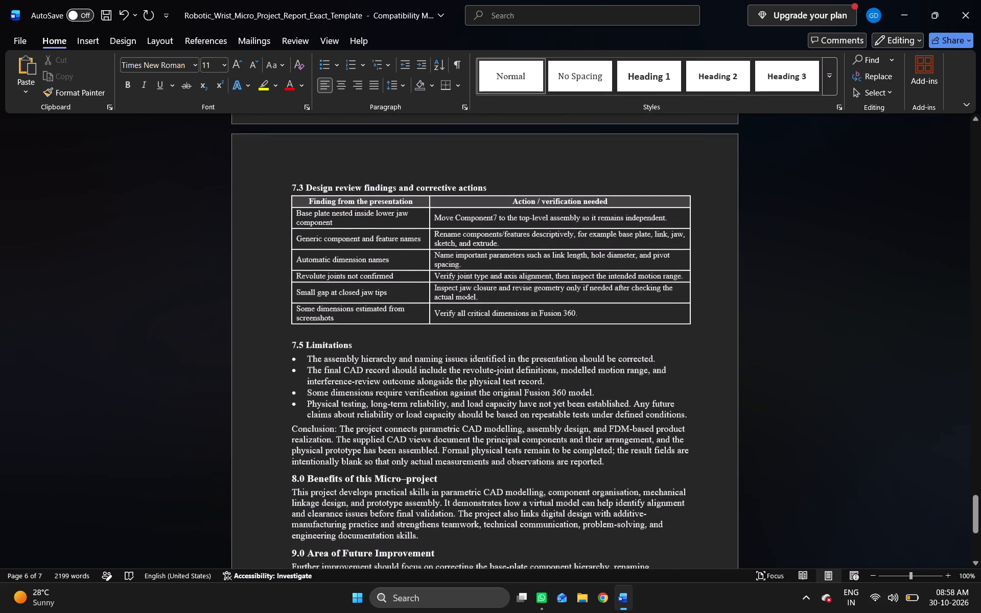
scroll(253, 325, "down", 4)
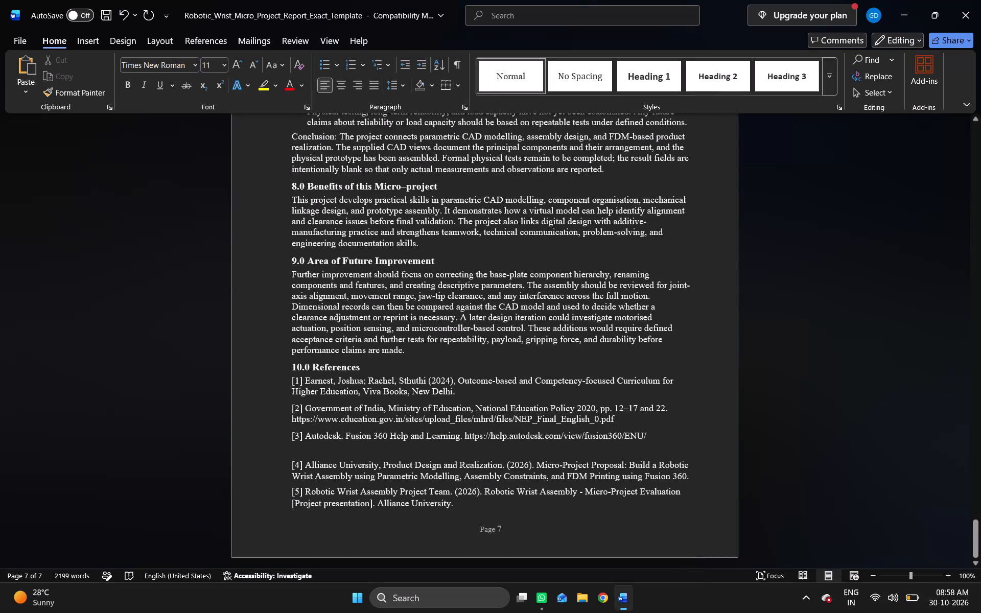
scroll(253, 325, "down", 1)
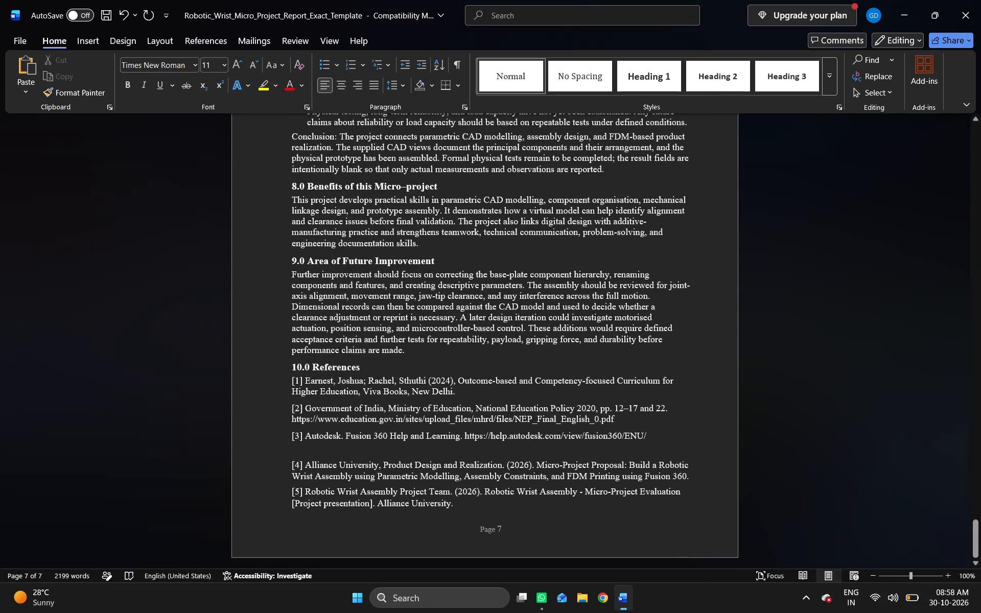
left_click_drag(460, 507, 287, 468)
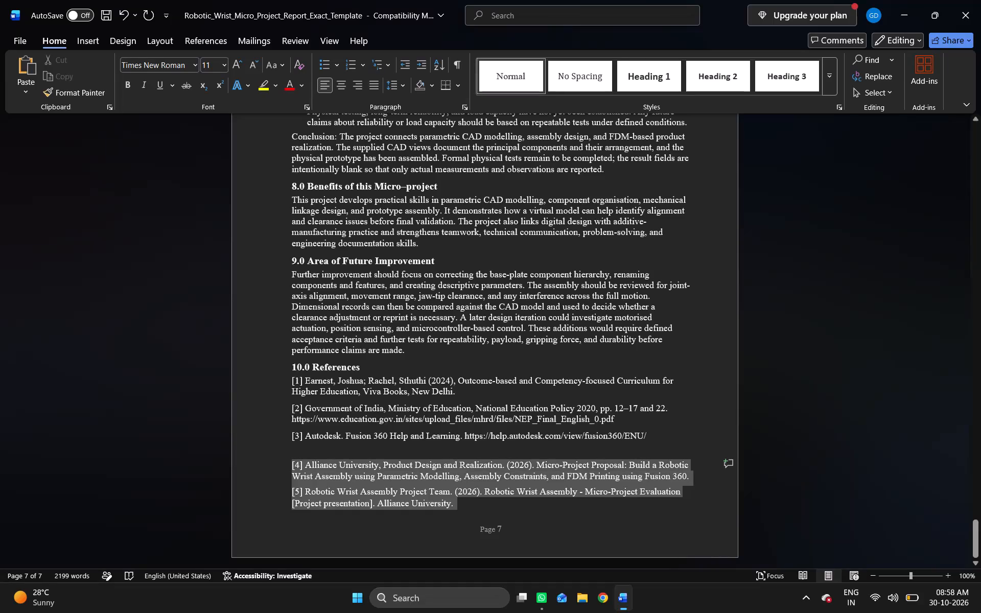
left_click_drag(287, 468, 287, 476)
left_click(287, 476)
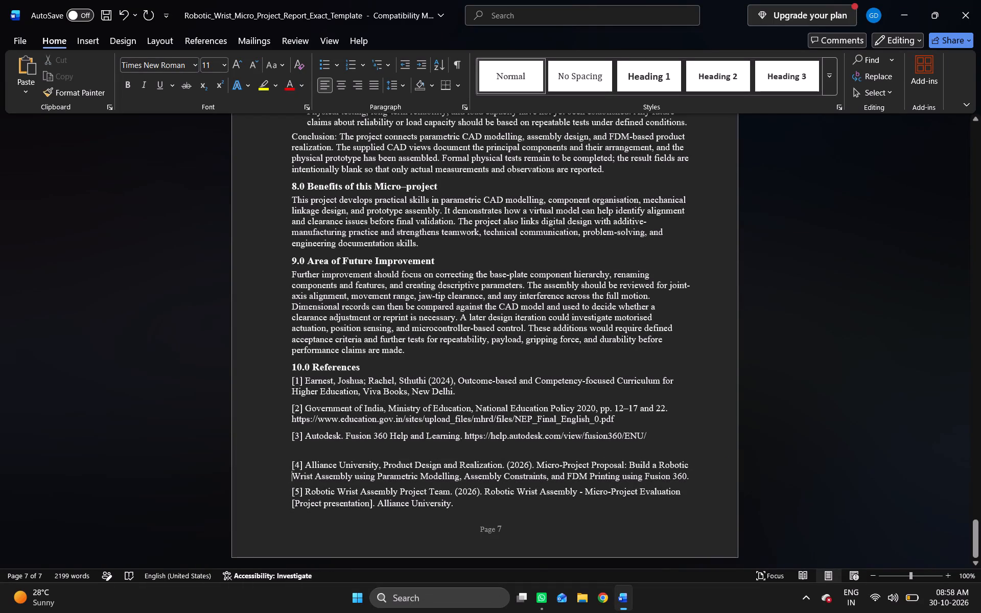
Copy the full text of reference [1] and search for it on Google Scholar in Chrome.
left_click_drag(464, 391, 319, 386)
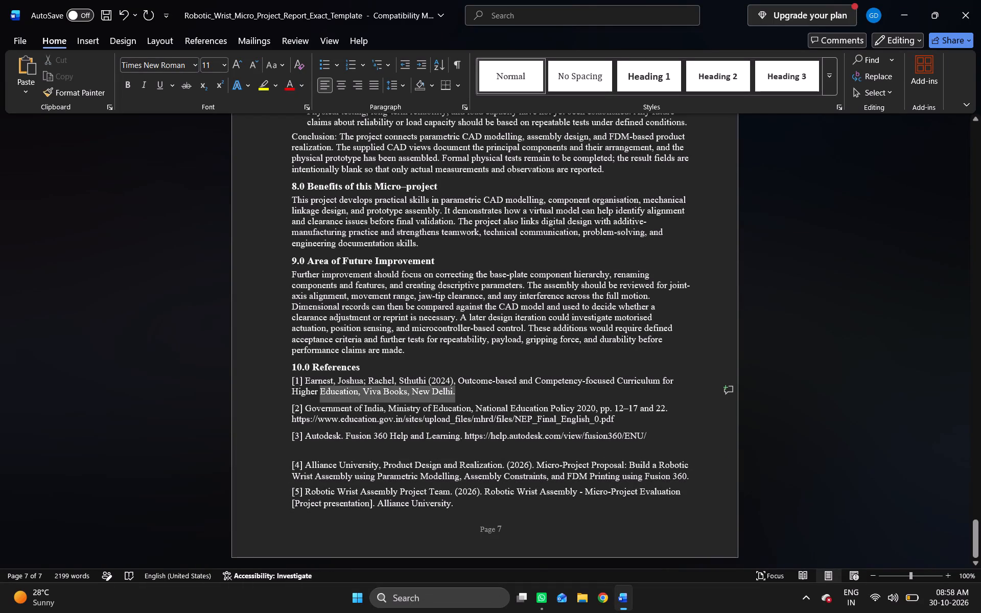
left_click_drag(319, 386, 290, 379)
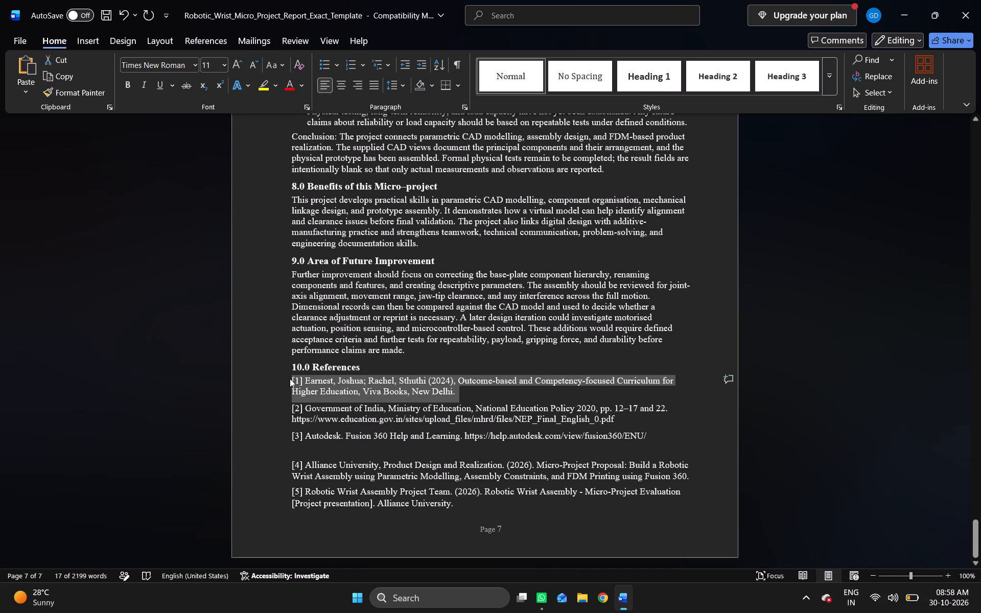
key("ctrl+c")
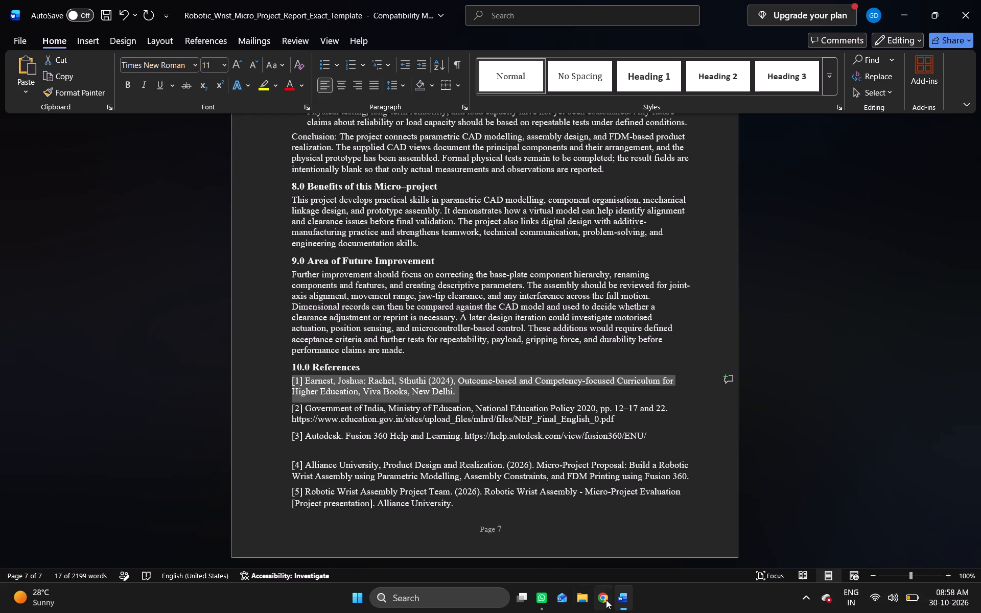
left_click(608, 601)
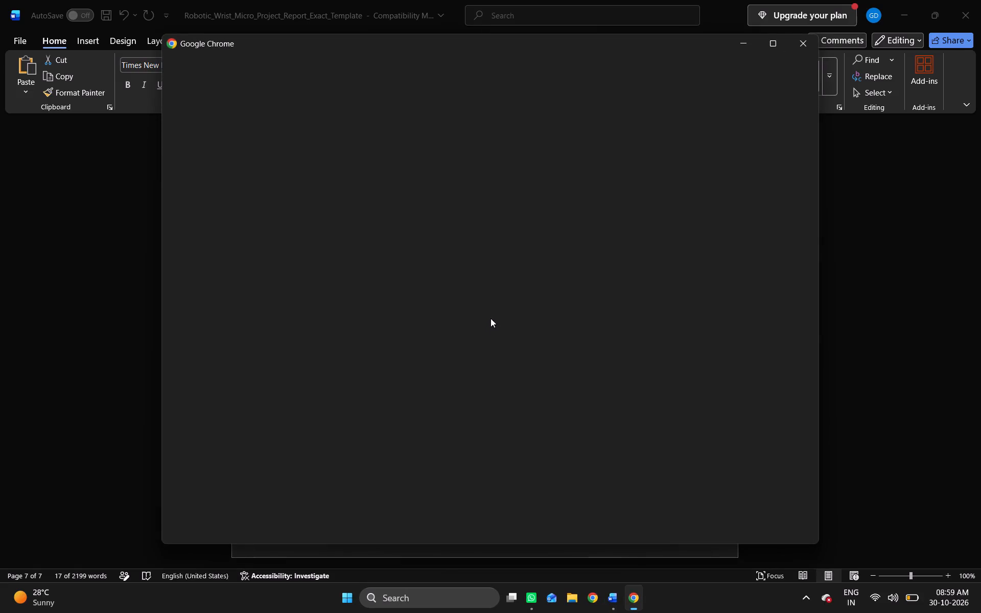
left_click(480, 326)
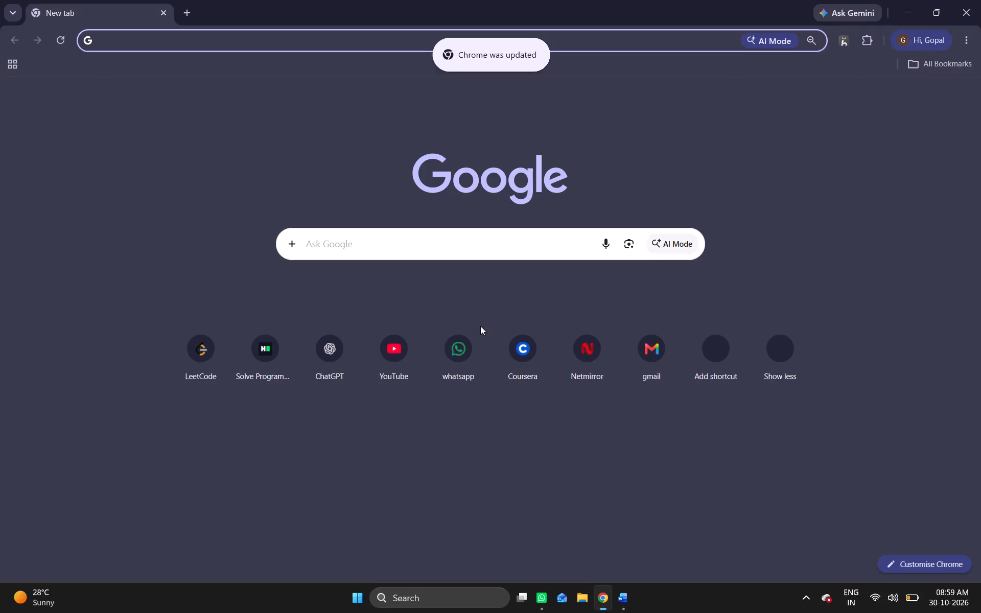
type("goog")
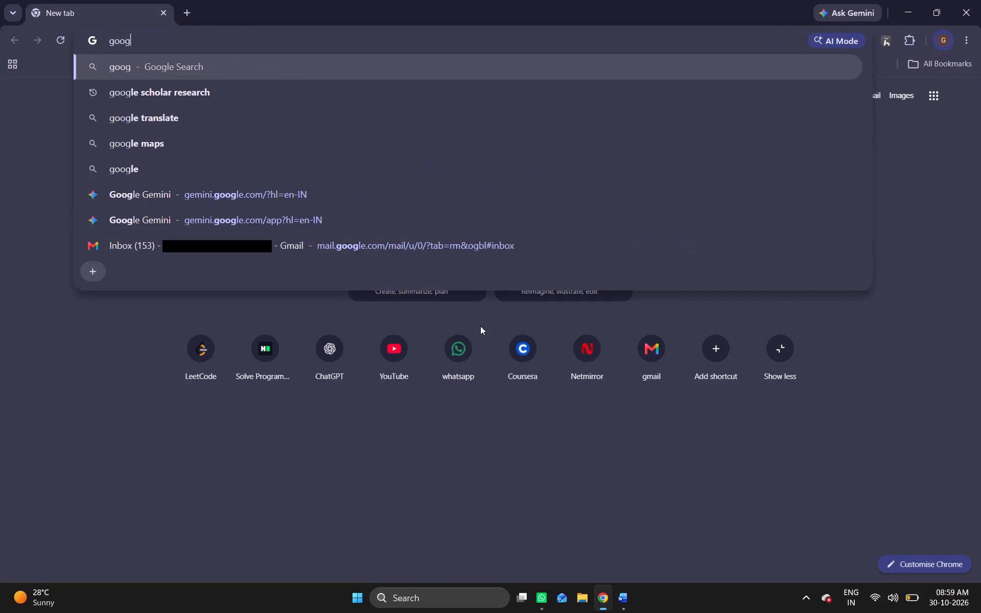
type("le s")
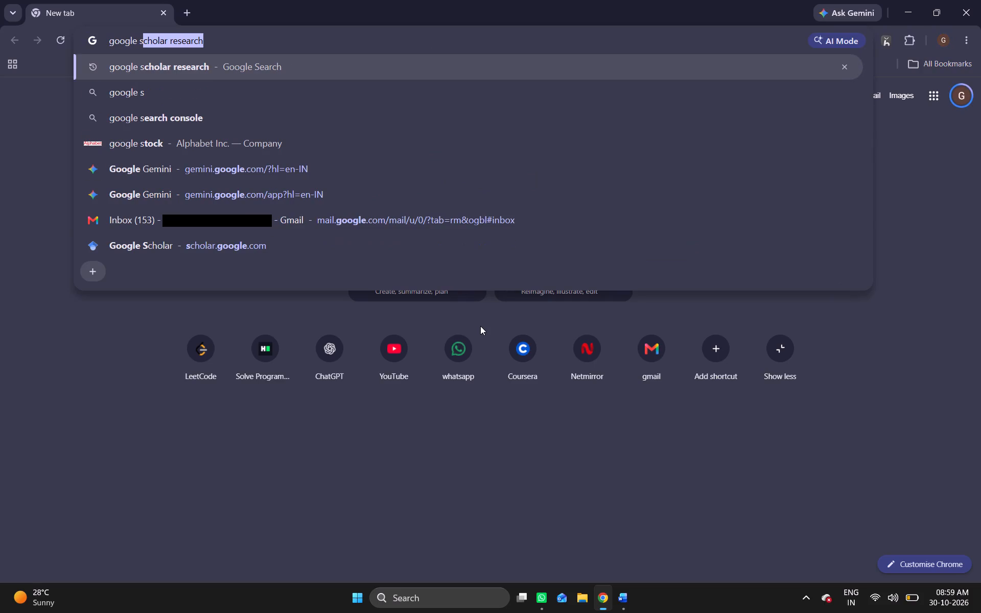
left_click(286, 61)
left_click(201, 197)
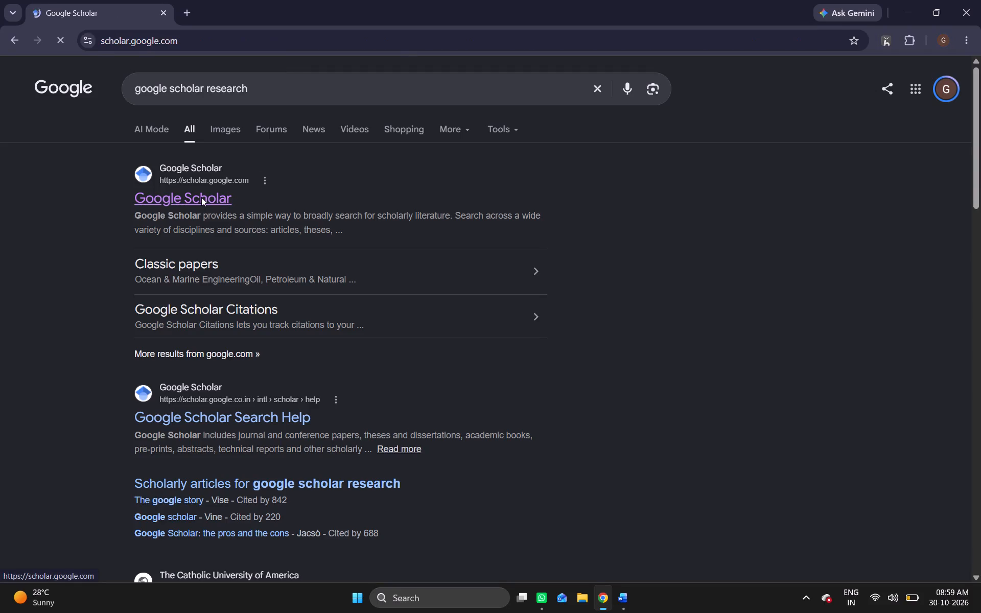
key("ctrl+v")
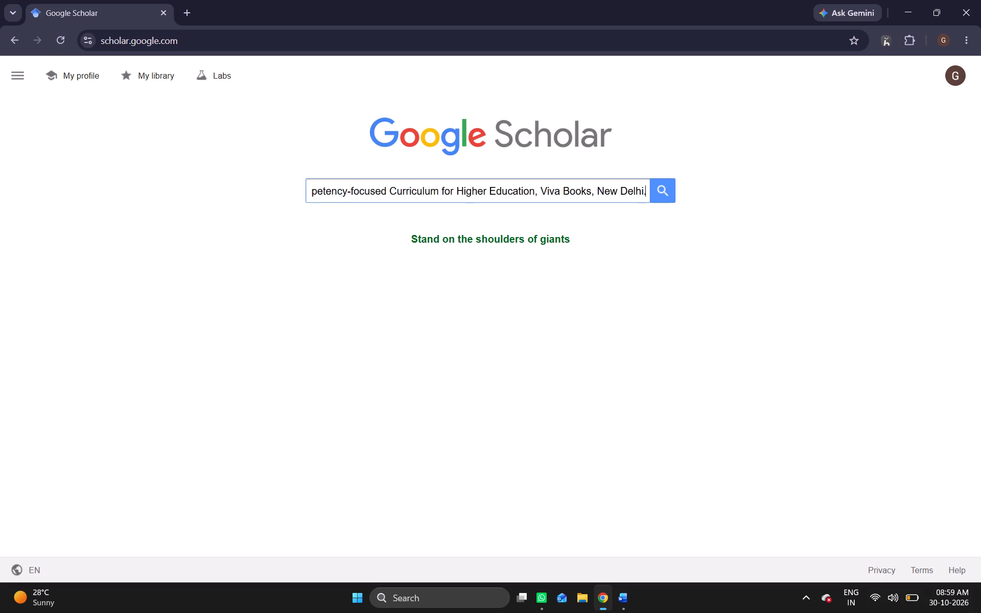
key("Return")
left_click(649, 188)
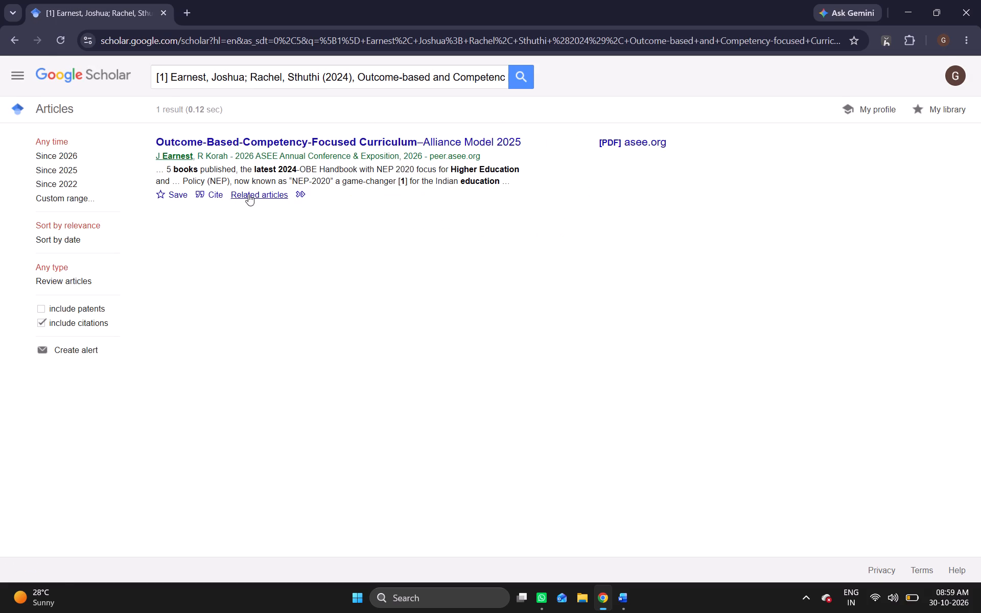
Insert the MLA citation for "Outcome-Based-Competency-Focused Curriculum–Alliance Model 2025" from Google Scholar into reference [1] in the Word report, after the year 2024.
left_click(217, 193)
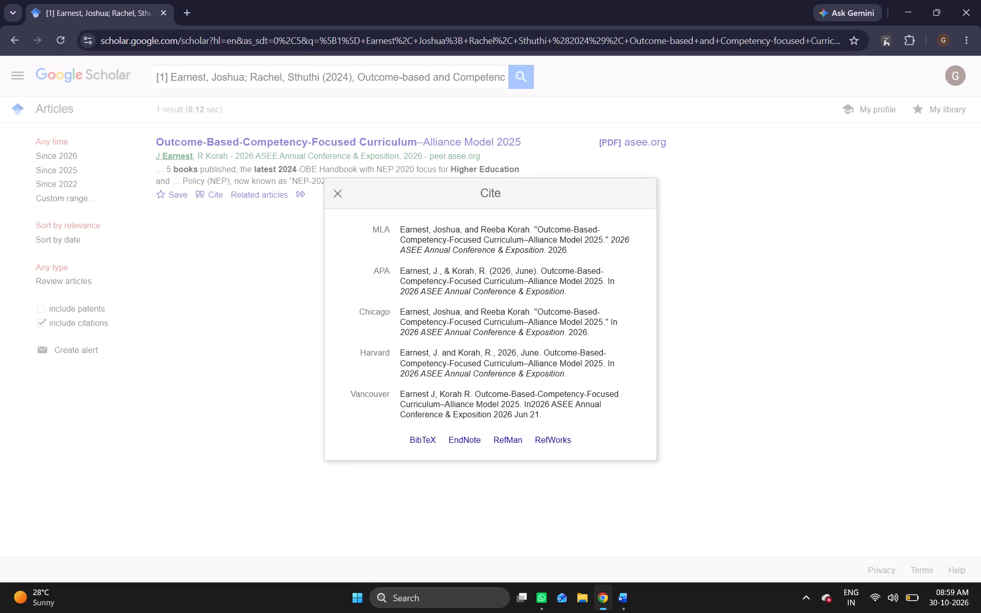
left_click_drag(570, 247, 427, 234)
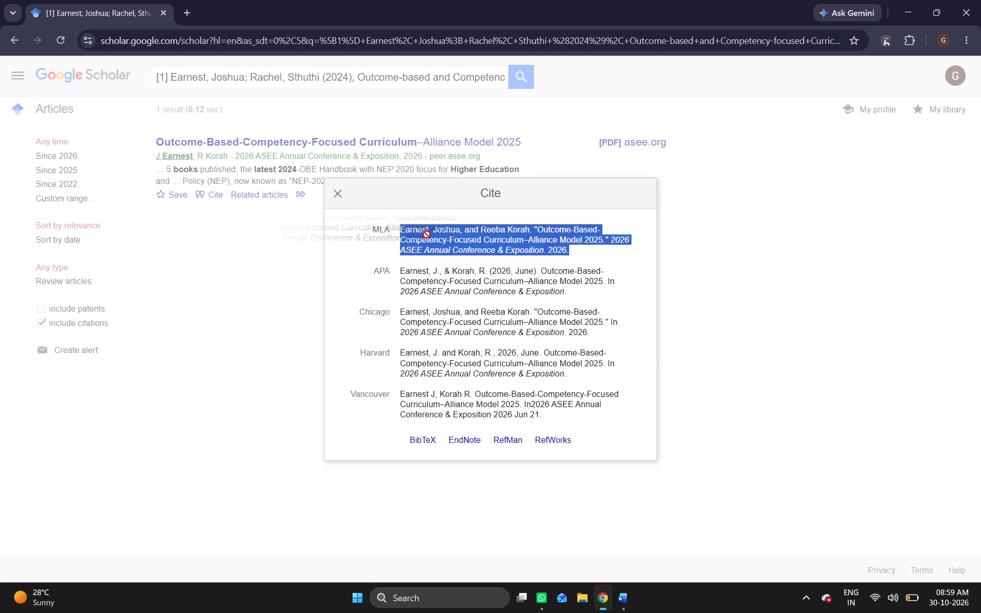
left_click_drag(427, 234, 619, 586)
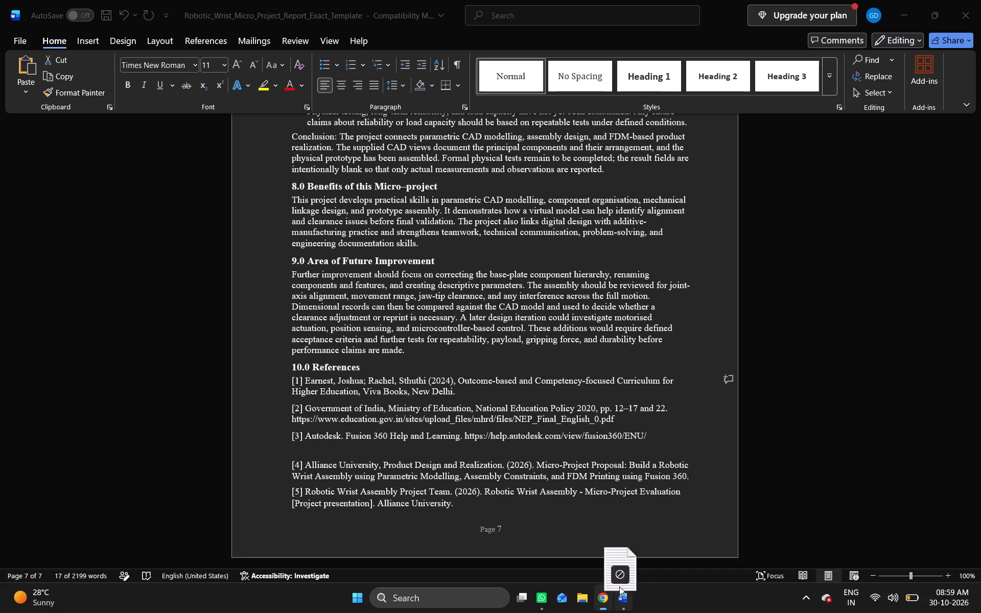
left_click_drag(619, 586, 470, 390)
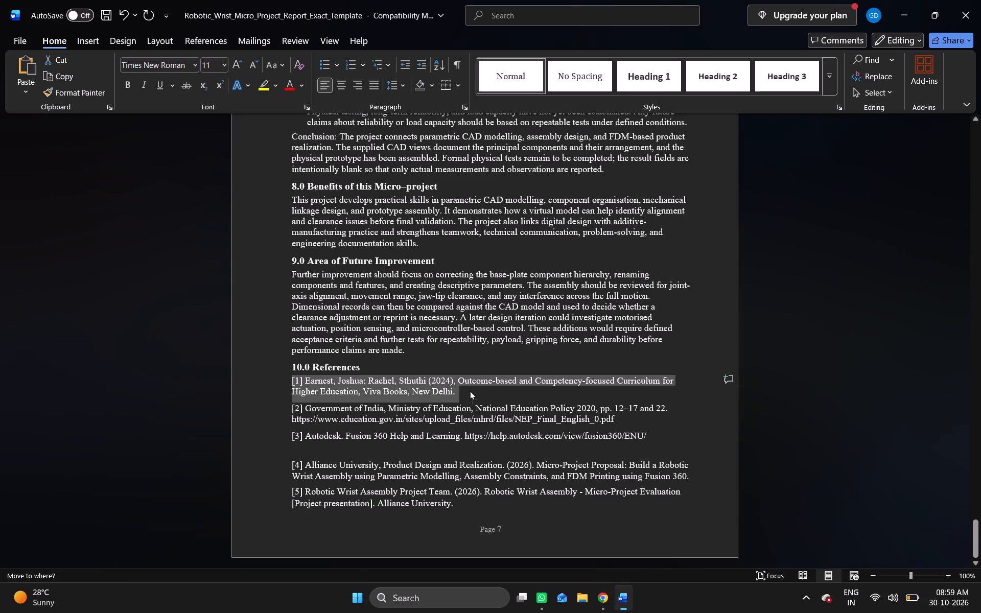
left_click_drag(470, 390, 474, 381)
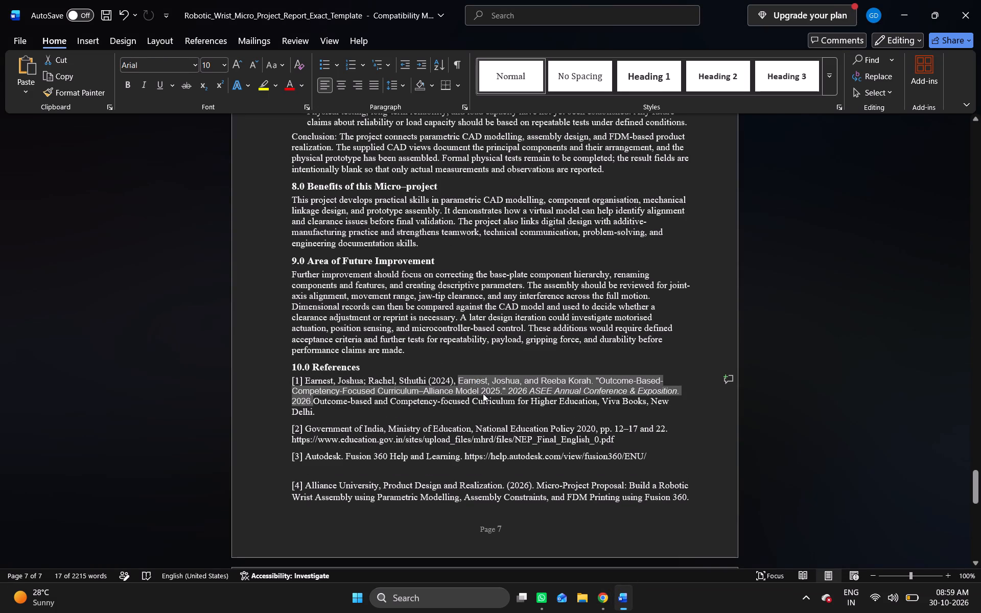
Delete the old title and publisher text after the new citation in reference [1], and the old authors and year before it.
left_click(317, 399)
left_click_drag(312, 401, 316, 419)
key("BackSpace")
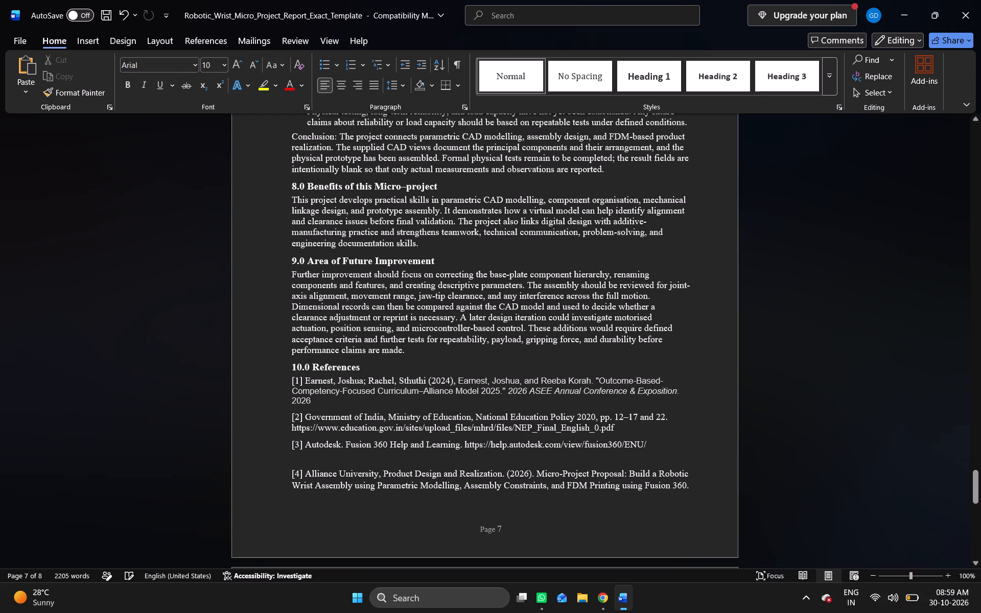
left_click_drag(455, 381, 307, 382)
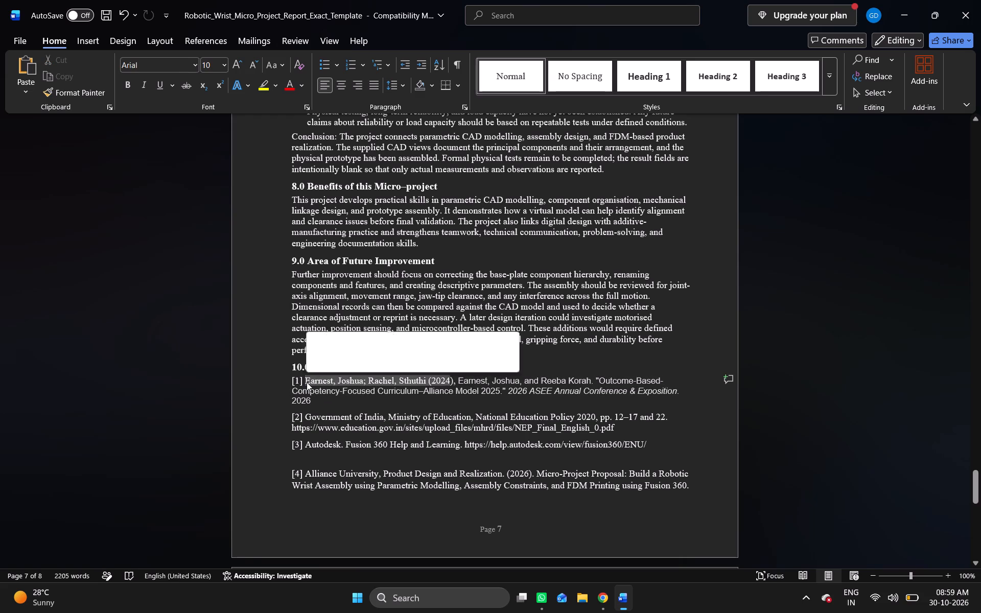
key("BackSpace")
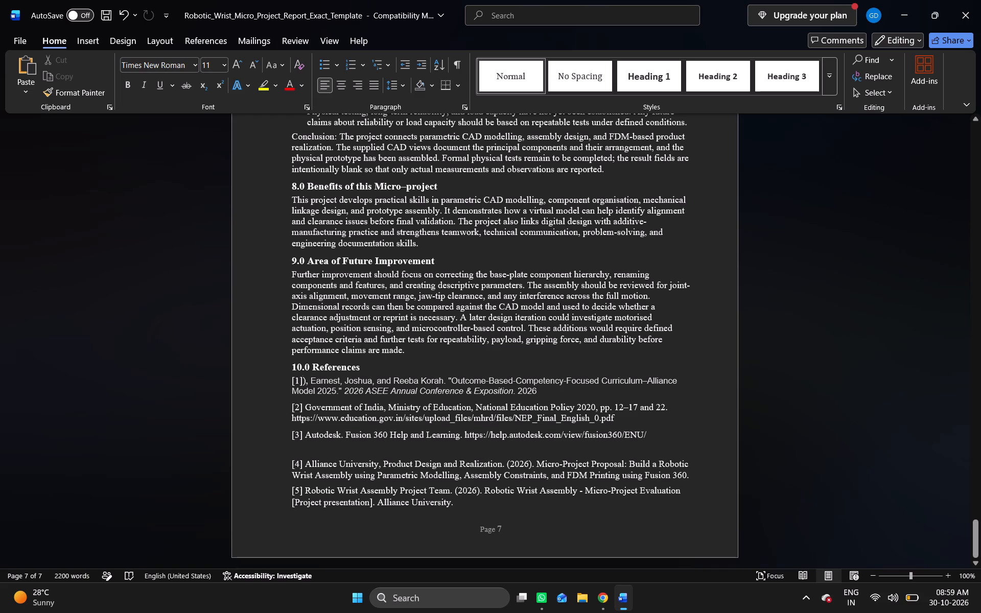
Copy the National Education Policy 2020 text and link of reference [2] and search for it on Google Scholar in Chrome.
left_click_drag(301, 408, 564, 440)
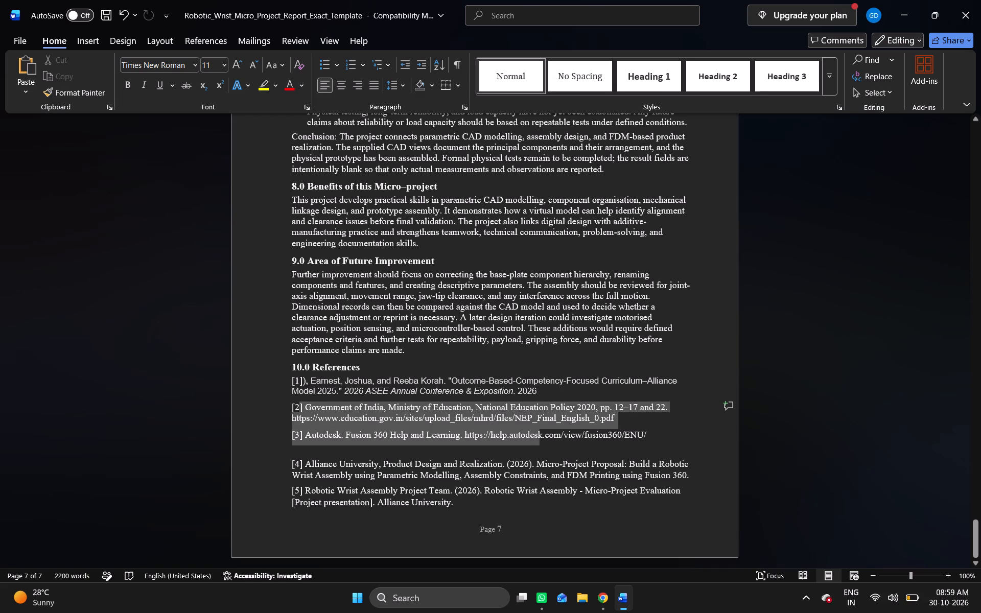
left_click_drag(564, 440, 679, 419)
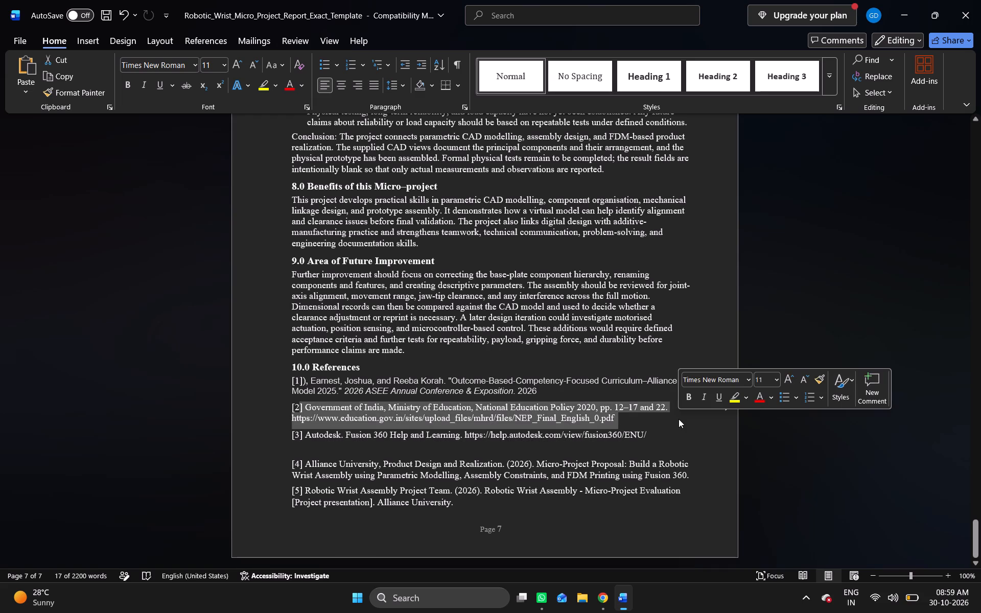
key("ctrl+c")
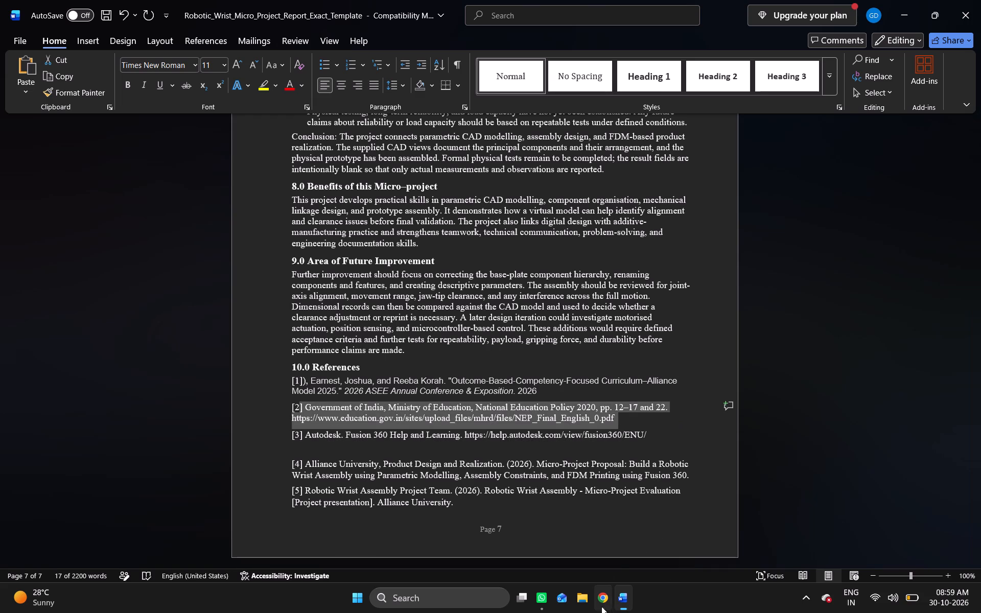
left_click(606, 539)
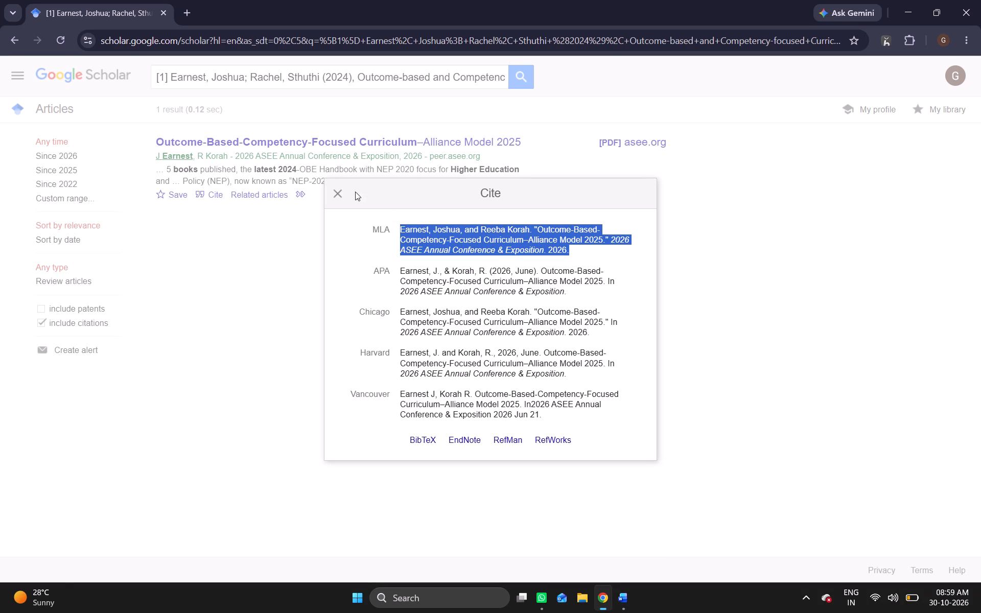
left_click(338, 192)
left_click(402, 79)
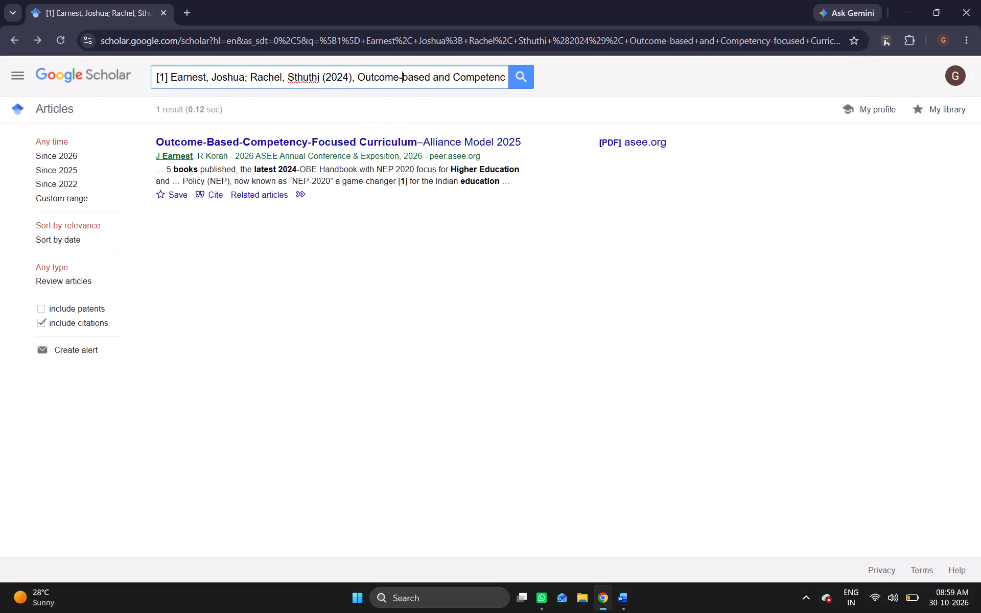
key("ctrl+a")
key("ctrl+v")
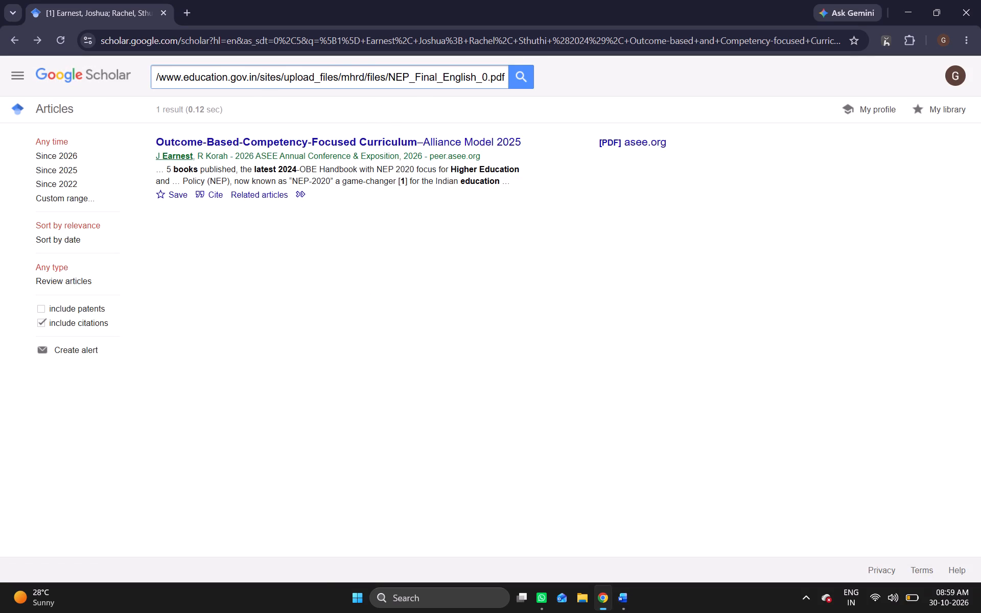
key("Return")
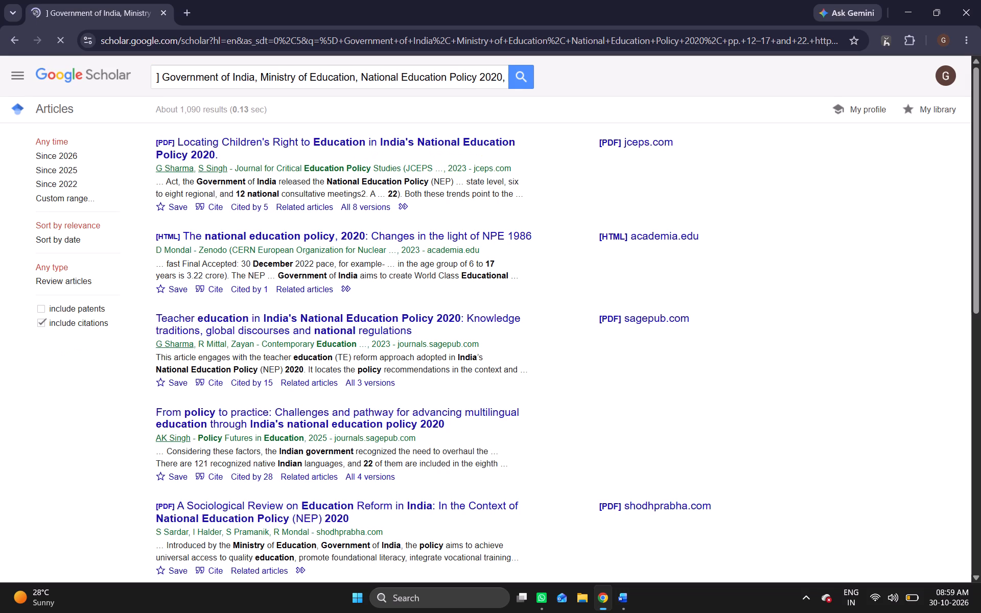
Insert the MLA citation for "Locating Children's Right to Education in India's National Education Policy 2020" at the end of reference [2] in the Word report.
left_click(209, 207)
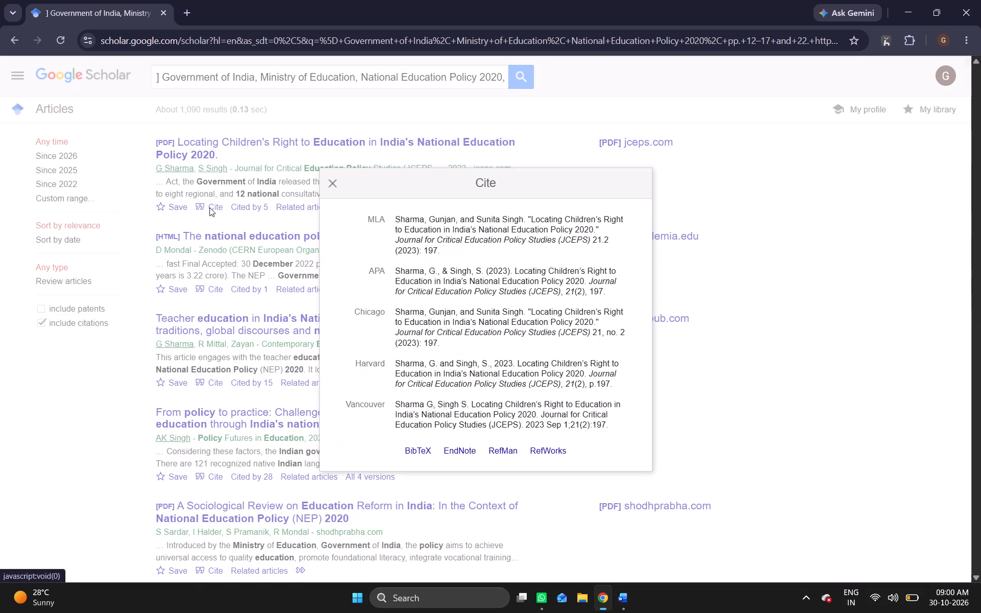
left_click_drag(441, 251, 412, 234)
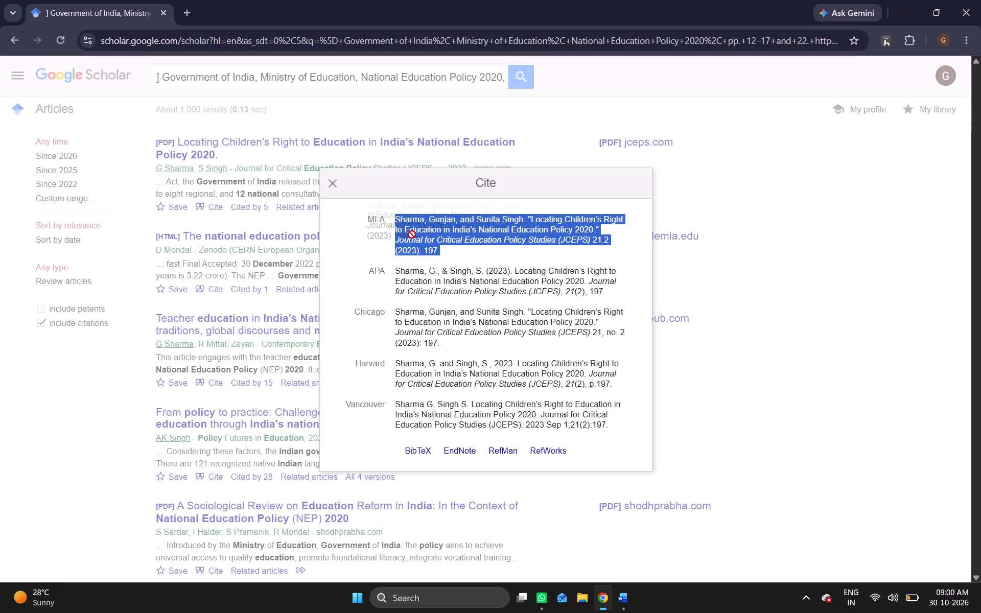
left_click_drag(412, 234, 526, 434)
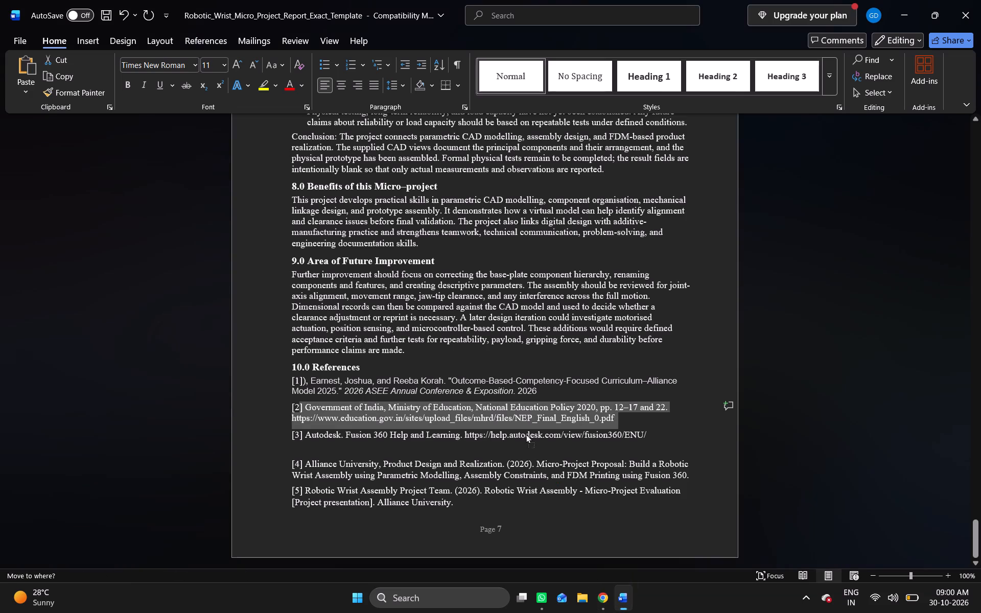
left_click_drag(526, 434, 628, 414)
left_click_drag(628, 414, 626, 414)
Delete the old policy text and link from reference [2], along with the stray comma and space before the new citation.
left_click(615, 415)
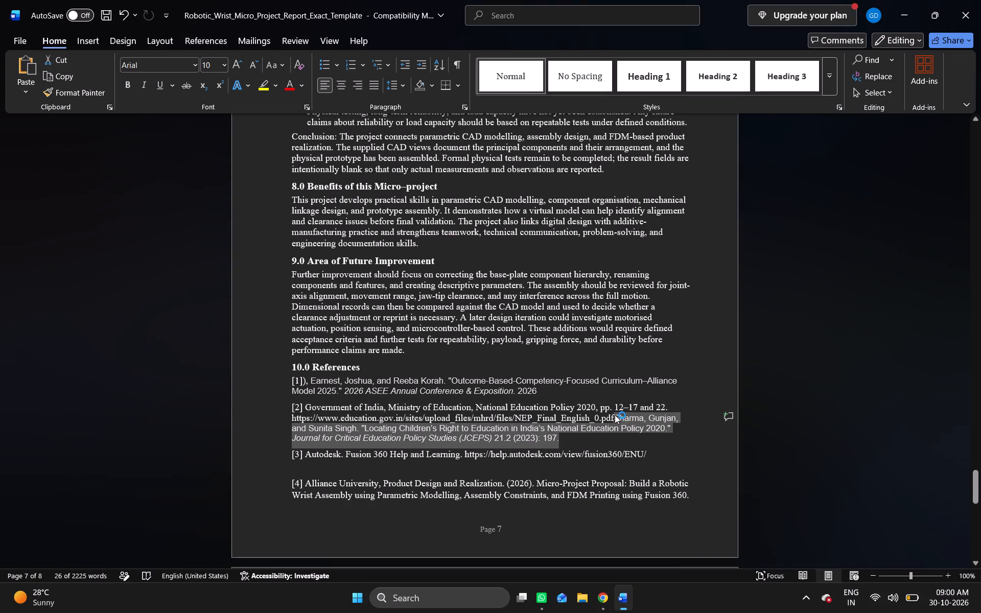
left_click_drag(613, 417, 532, 403)
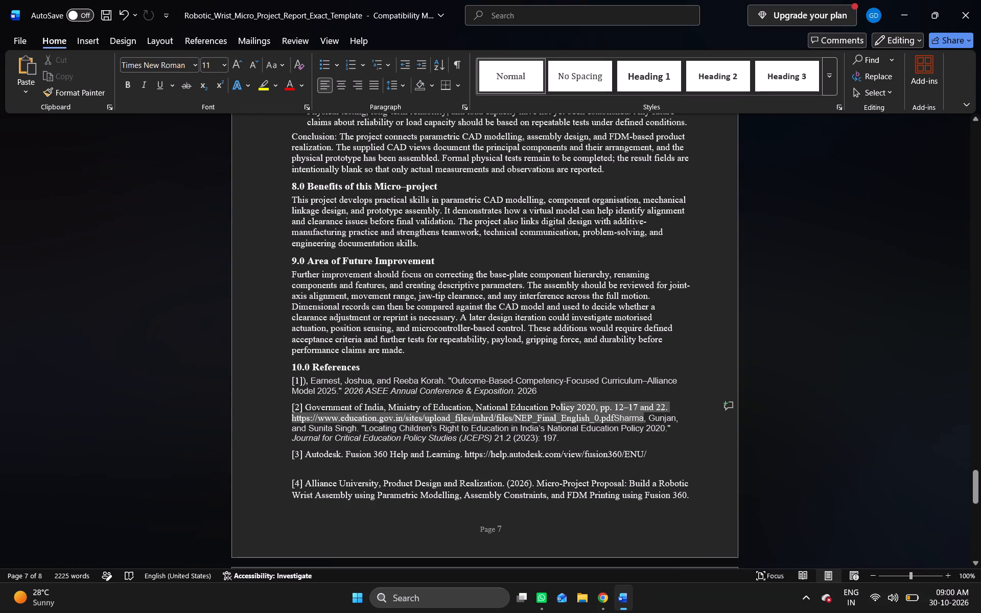
left_click_drag(532, 403, 307, 410)
key("BackSpace")
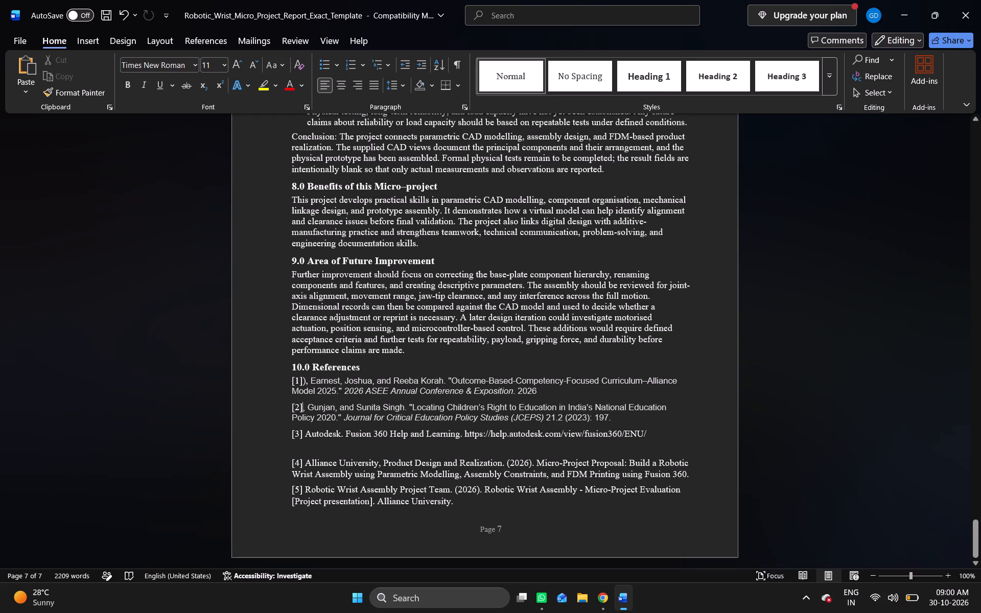
left_click(307, 405)
key("BackSpace")
key("BackSpace")
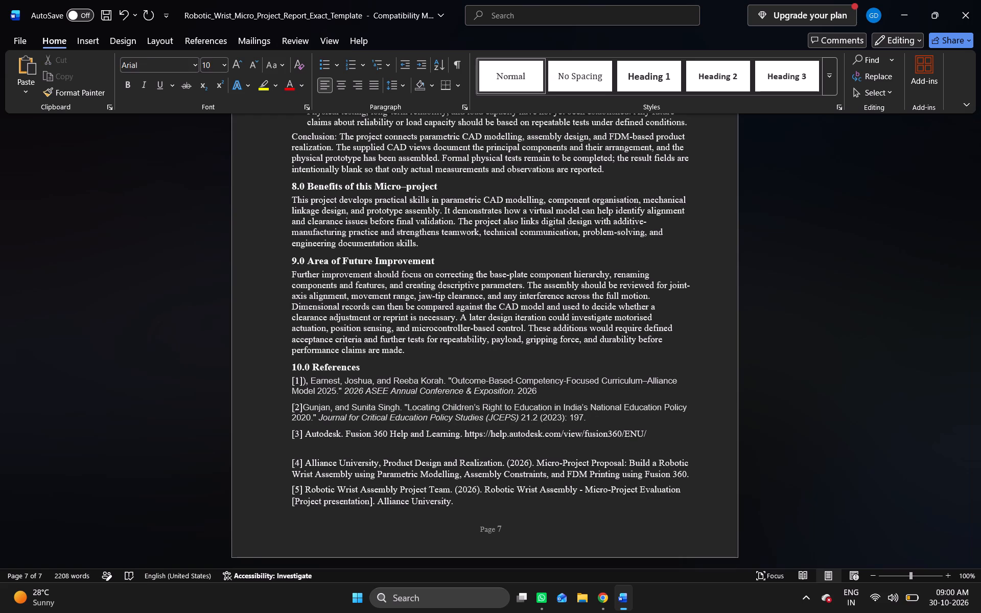
Replace the stray comma before the citation in reference [1] with a single space, and add a space after the [2] label.
key("Up")
key("Up")
key("Right")
key("Right")
key("Right")
key("BackSpace")
key("BackSpace")
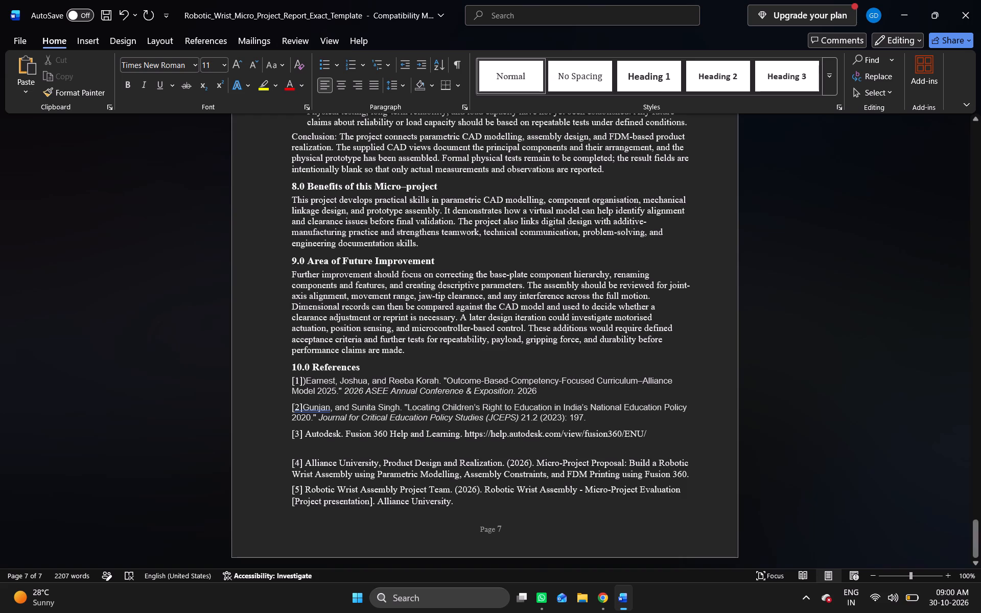
key("space")
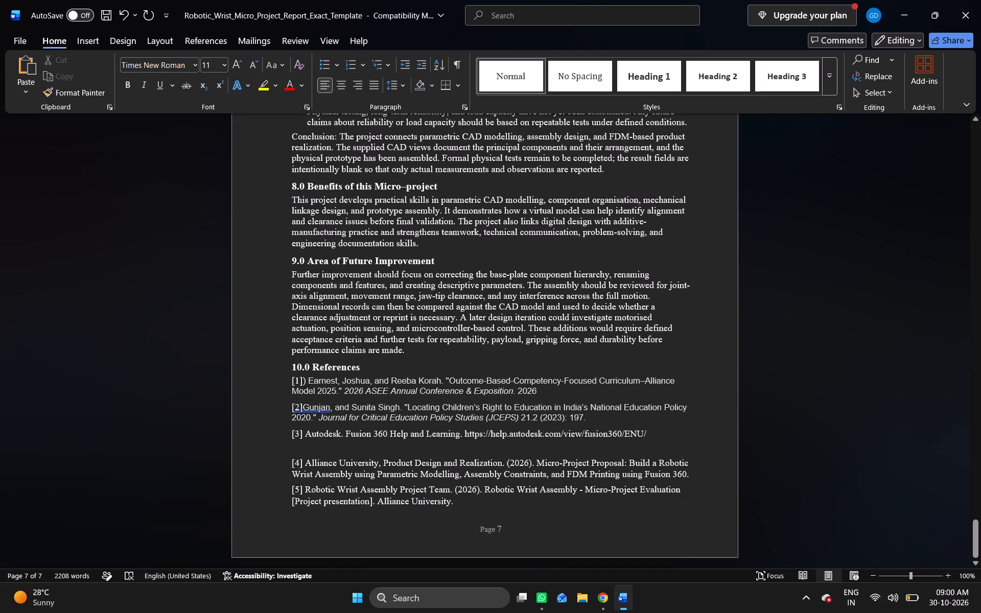
left_click(301, 411)
key("space")
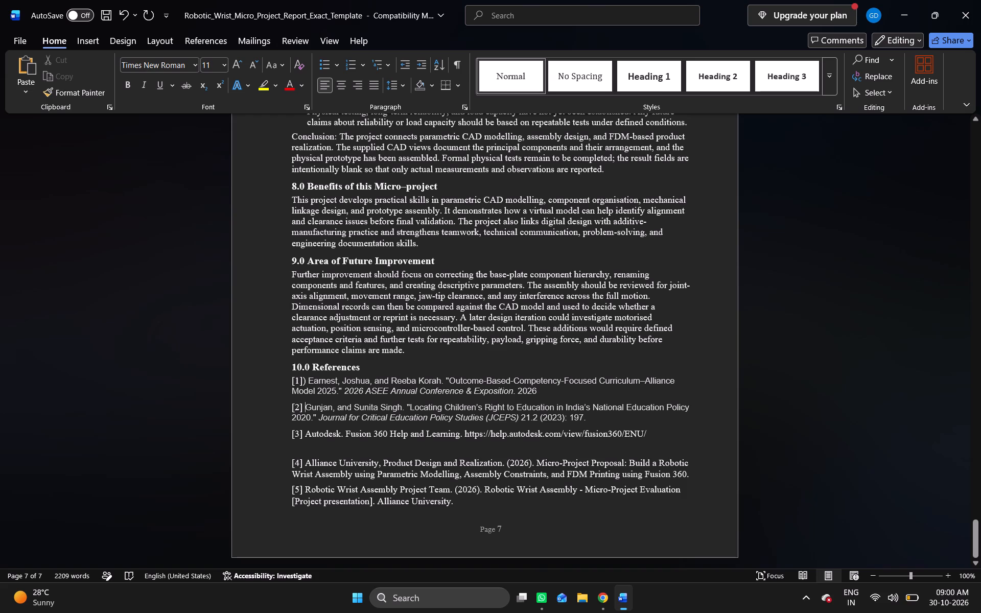
Copy the Autodesk Fusion 360 Help and Learning text and link of reference [3] and search for it on Google Scholar in Chrome.
left_click_drag(653, 432, 308, 436)
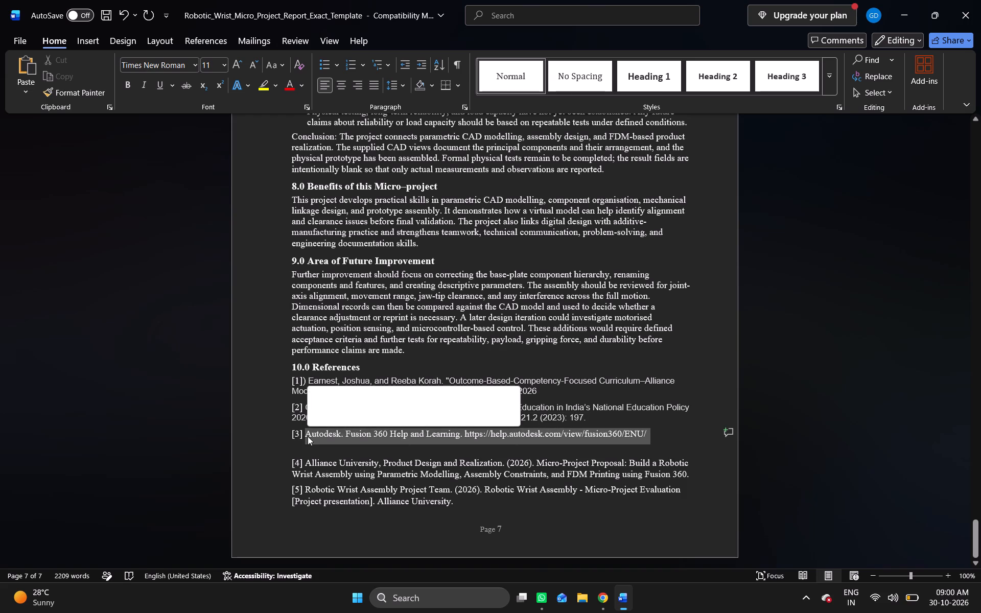
key("ctrl+c")
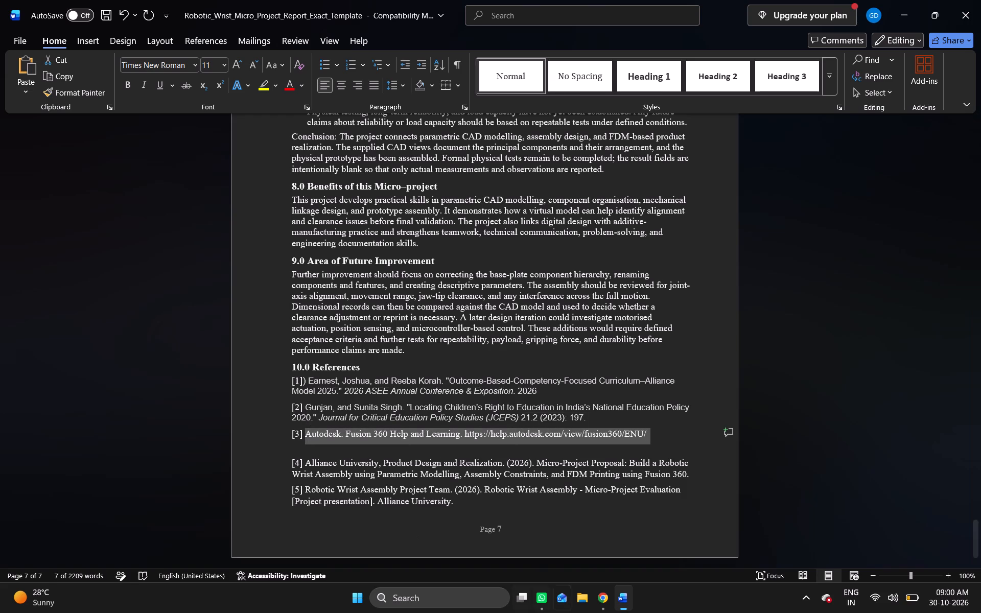
left_click(608, 553)
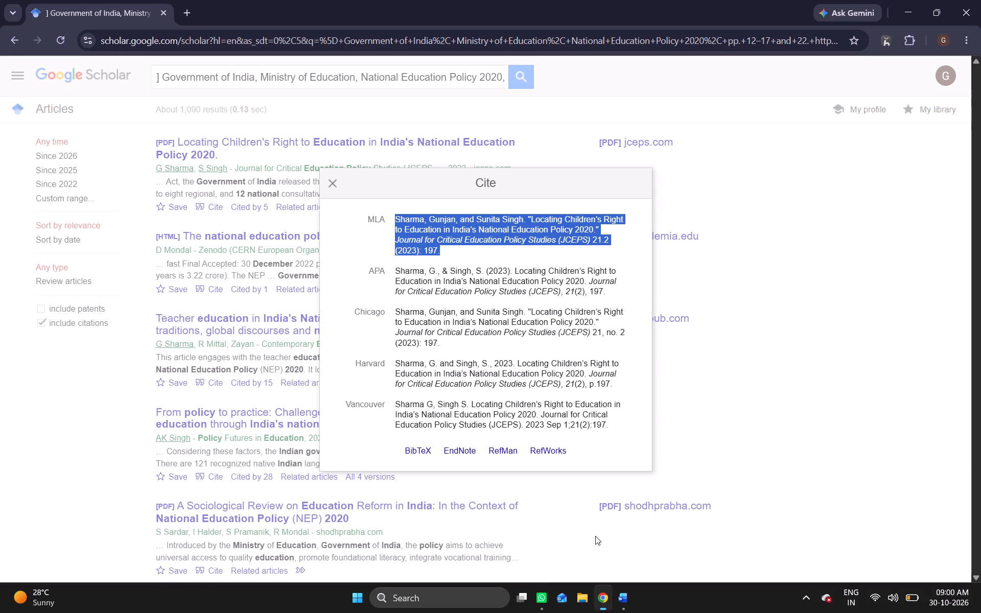
left_click(332, 184)
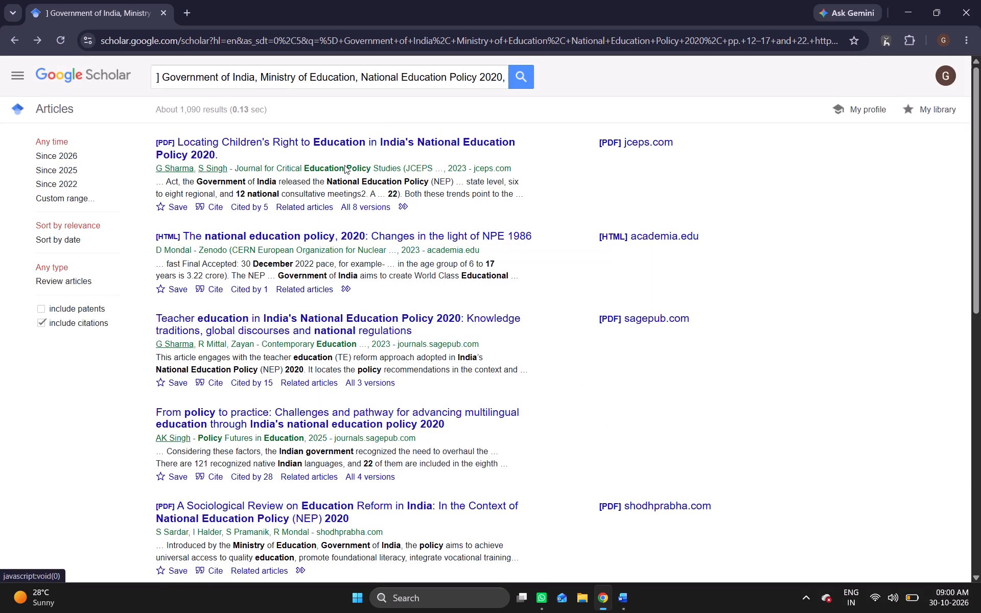
left_click(519, 77)
left_click(479, 73)
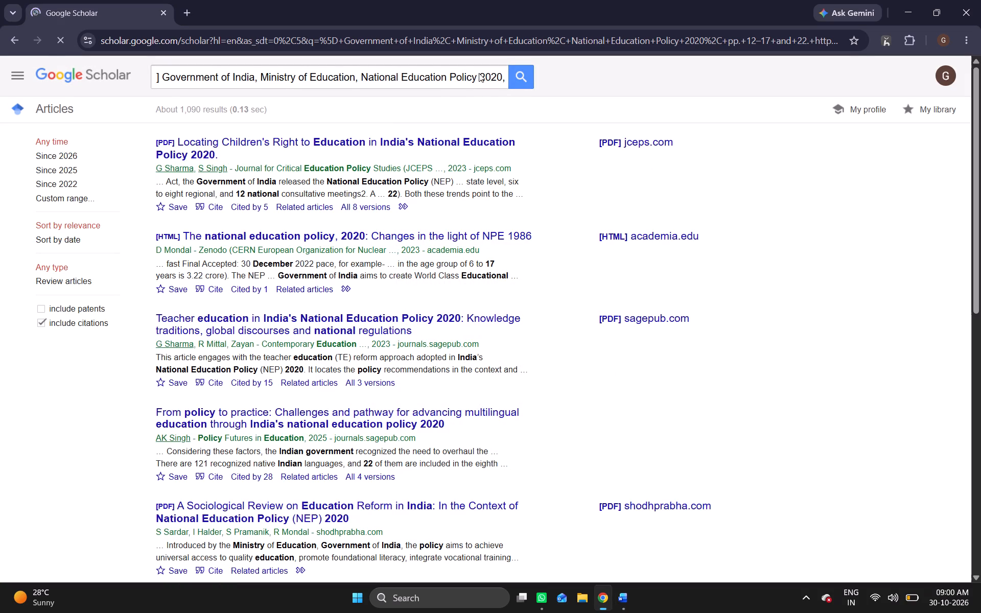
left_click(494, 76)
key("ctrl+s")
key("ctrl+a")
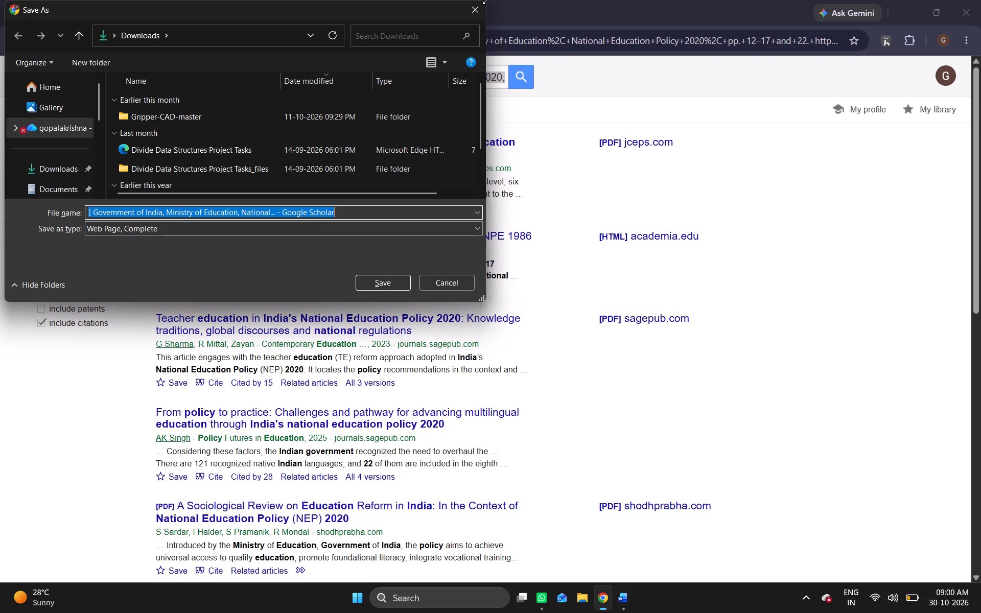
left_click(474, 8)
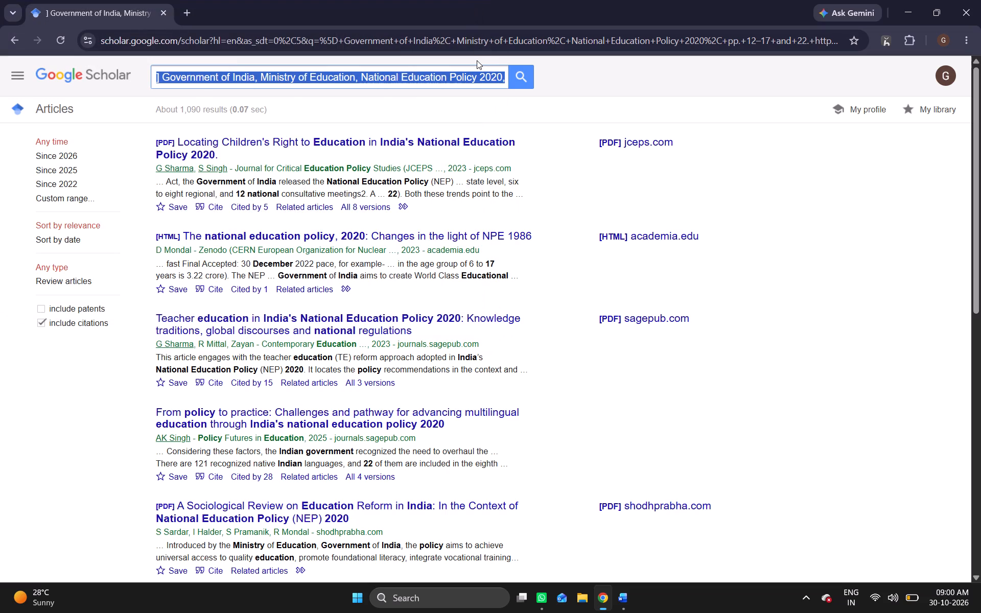
key("ctrl+v")
key("Return")
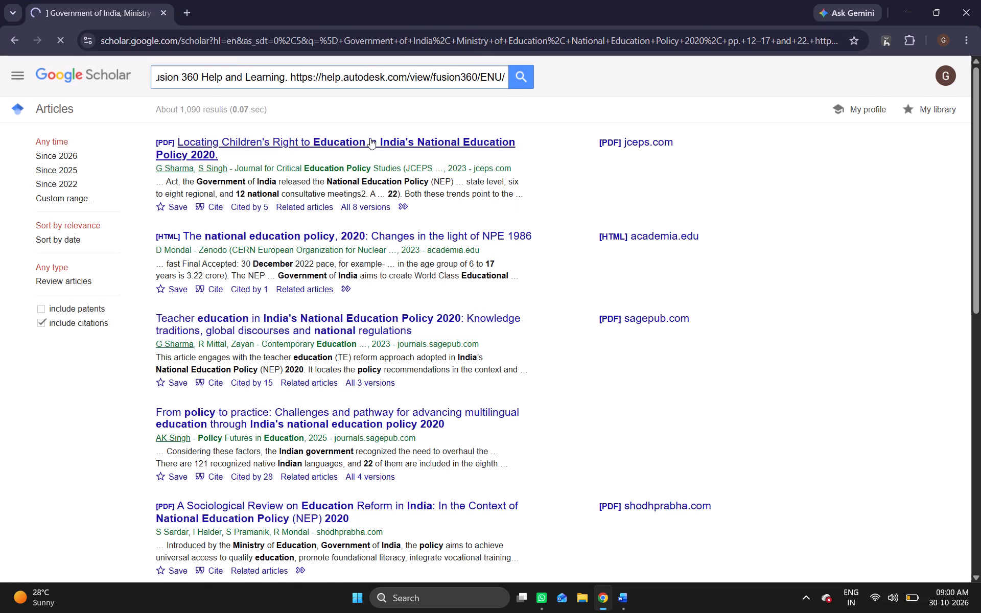
Insert the MLA citation for "From Metadesign to Generative Design: Case Studies Between Shape and Structure" at the end of reference [3] in the Word report.
left_click(212, 203)
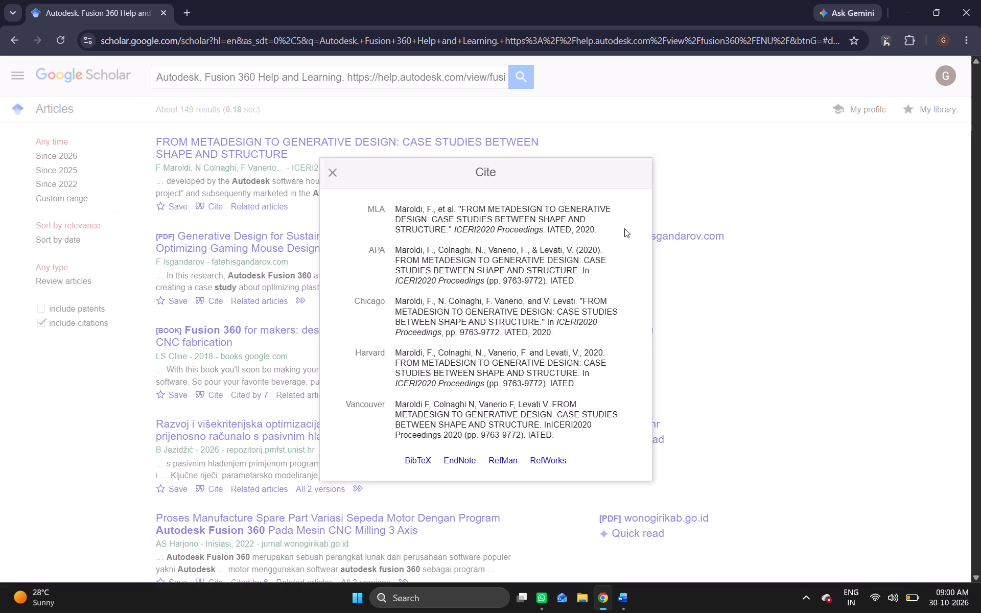
left_click_drag(603, 228, 588, 608)
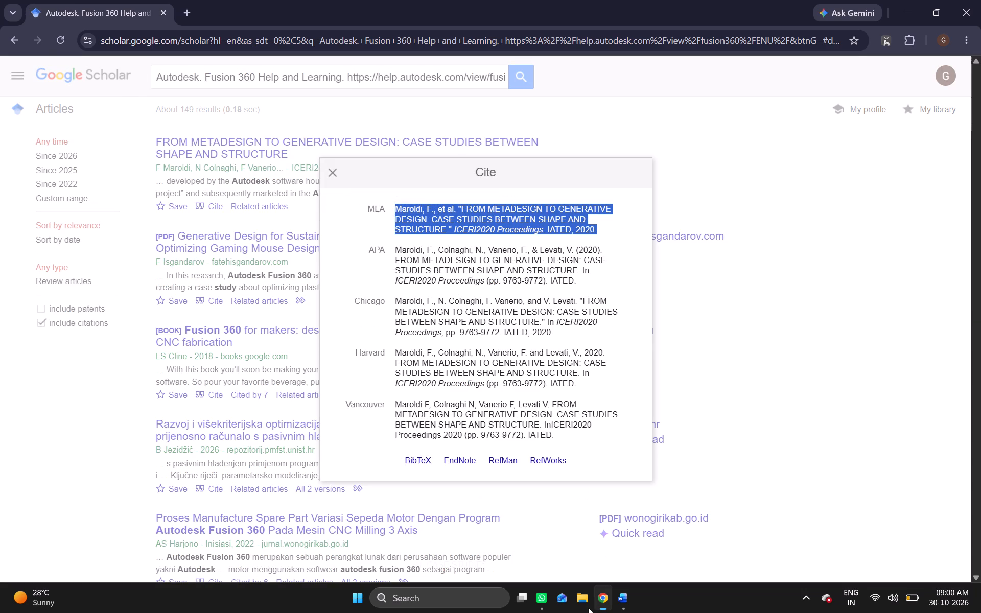
left_click_drag(588, 608, 590, 435)
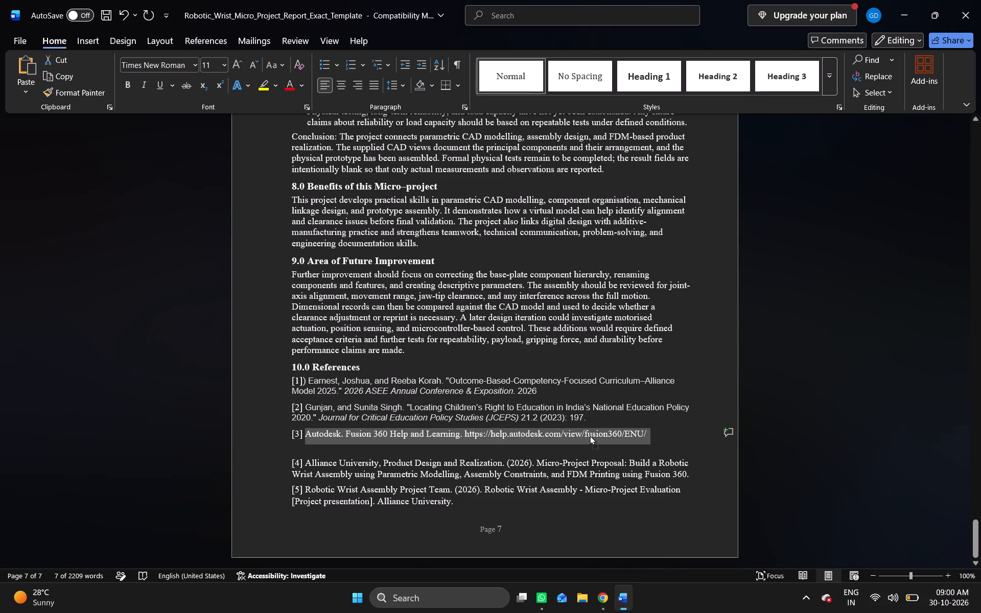
left_click_drag(590, 435, 672, 428)
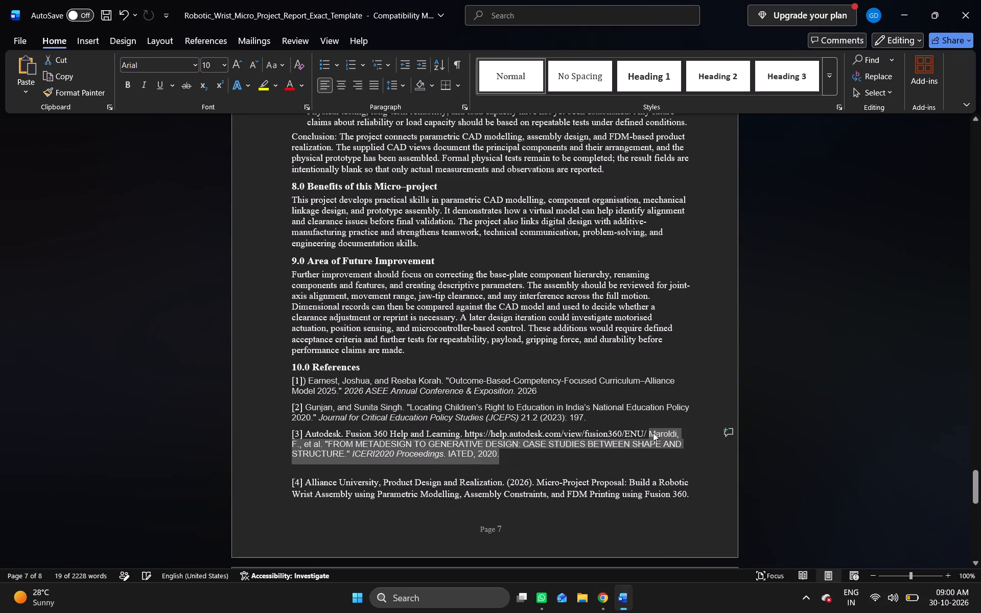
Delete the old Autodesk text and link before the new citation in reference [3].
left_click(650, 433)
left_click_drag(648, 429, 646, 429)
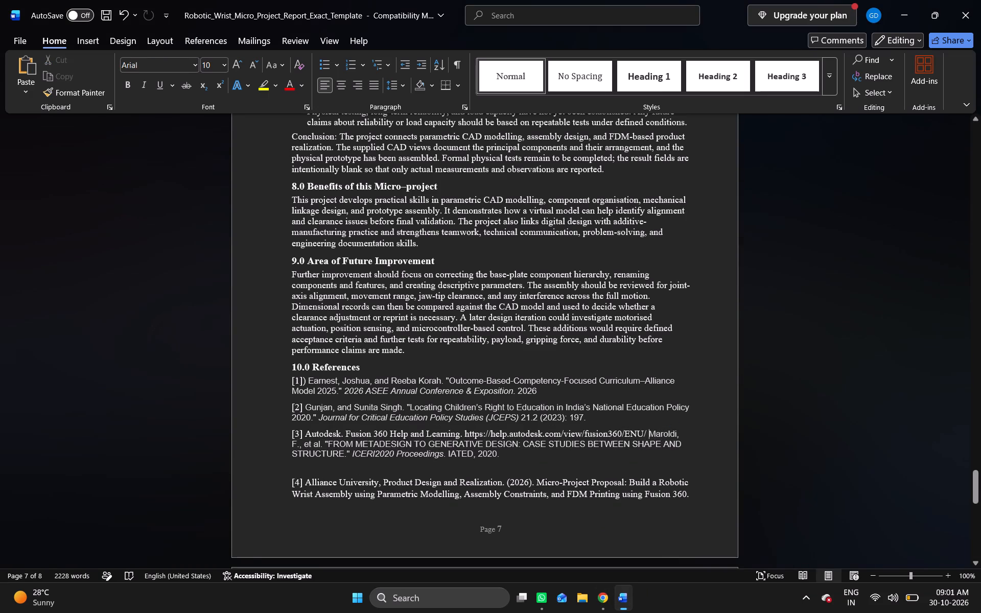
left_click_drag(646, 429, 309, 434)
key("BackSpace")
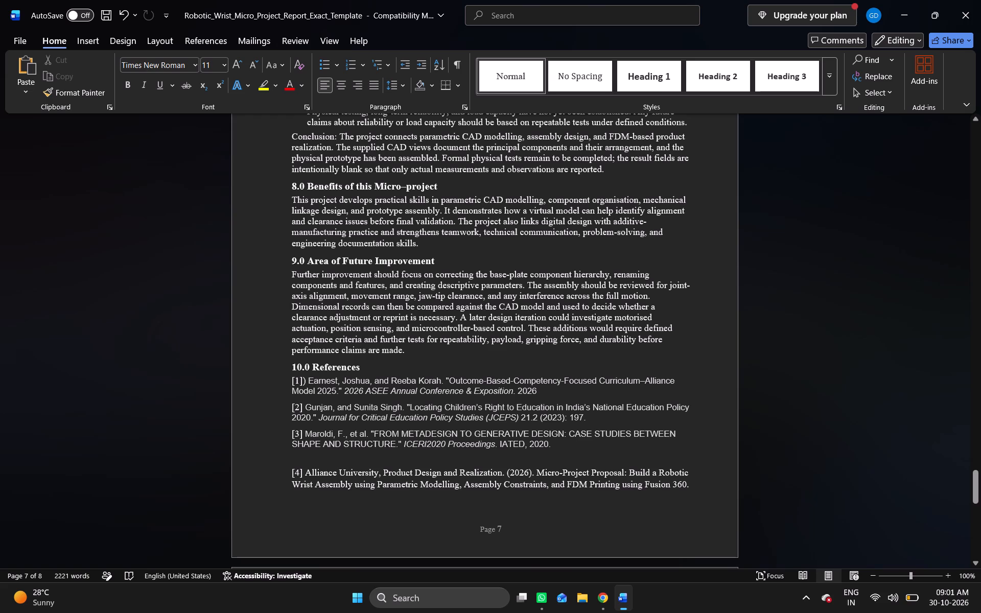
Remove the empty line between references [3] and [4].
scroll(318, 486, "down", 1)
left_click(293, 419)
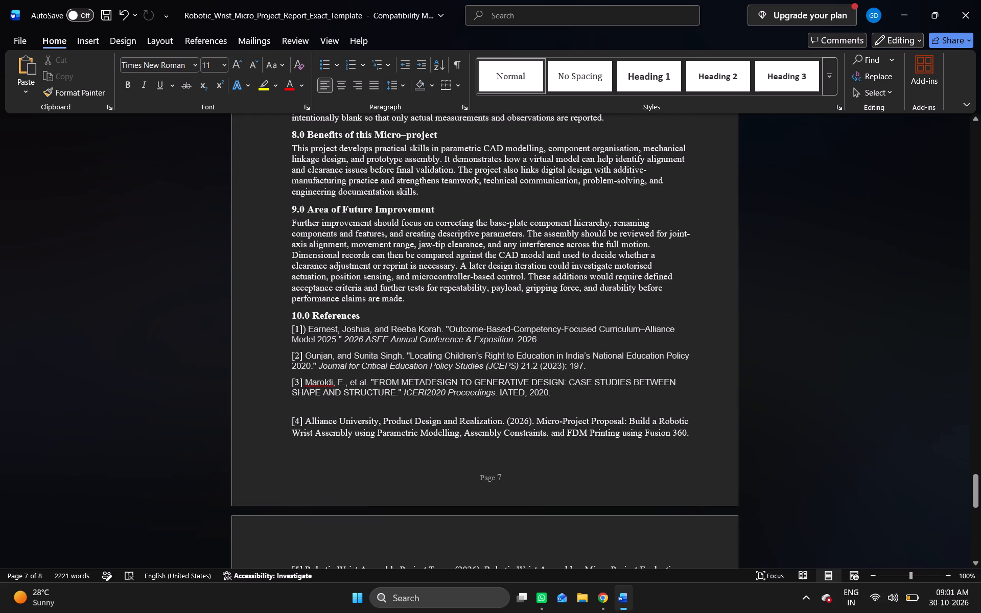
key("Left")
key("BackSpace")
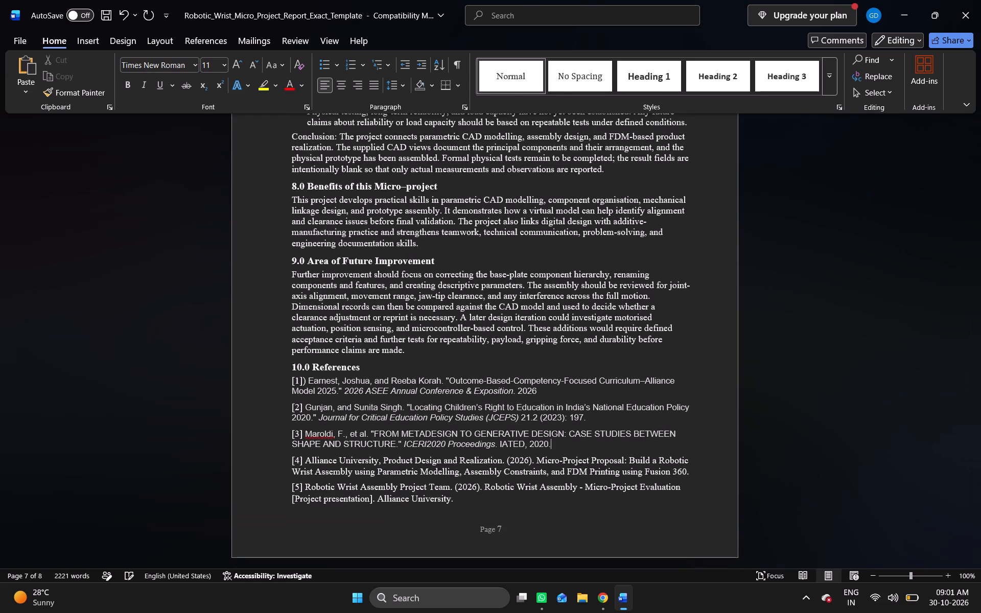
Review the report's page layout from the references back through the figures, methodology and component table to section 5.0.
left_click(195, 538)
scroll(195, 538, "down", 6)
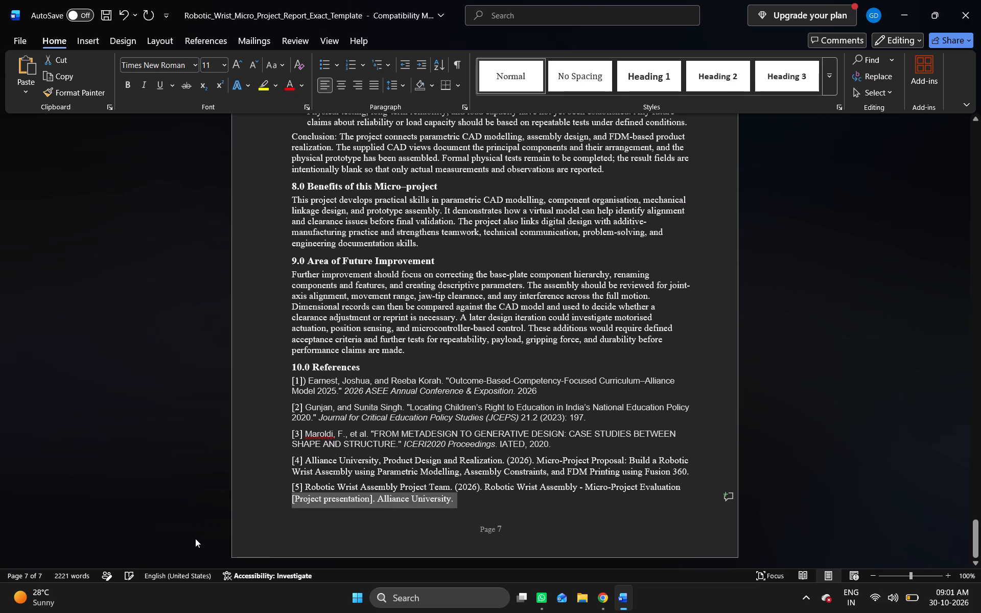
scroll(195, 538, "down", 1)
left_click(196, 473)
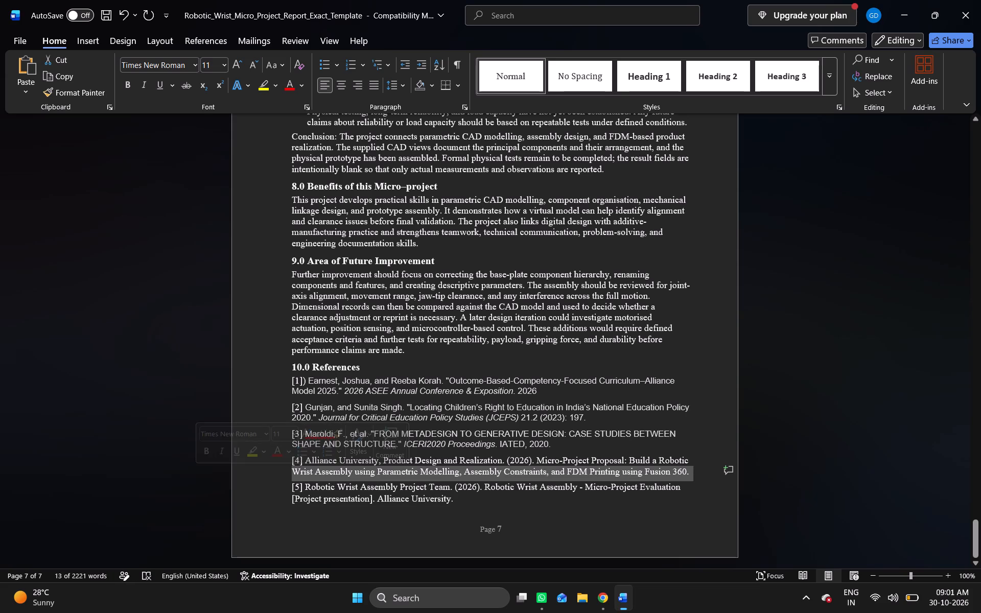
left_click(817, 347)
scroll(817, 347, "down", 6)
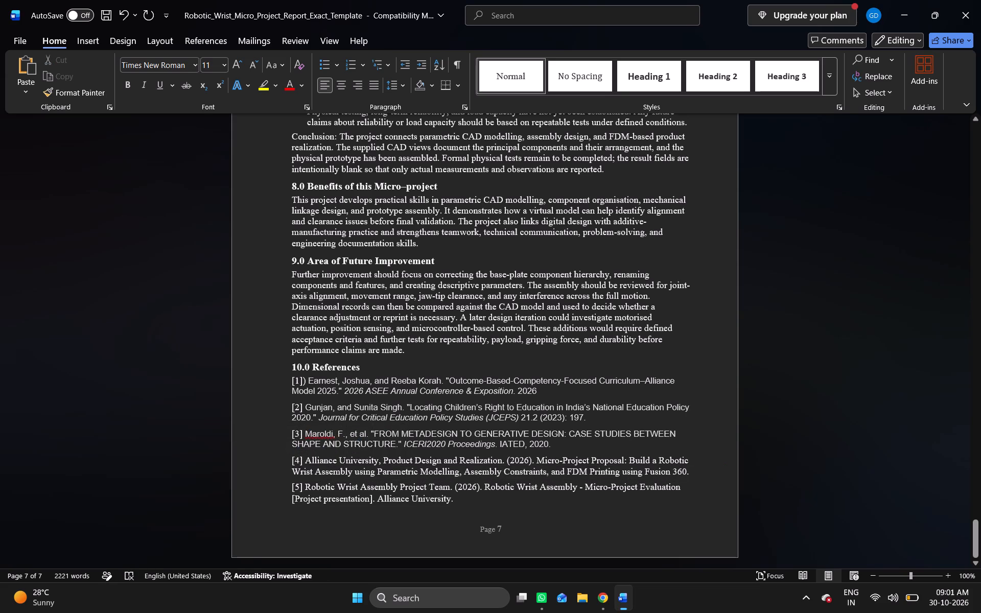
scroll(817, 347, "down", 2)
scroll(720, 373, "up", 10)
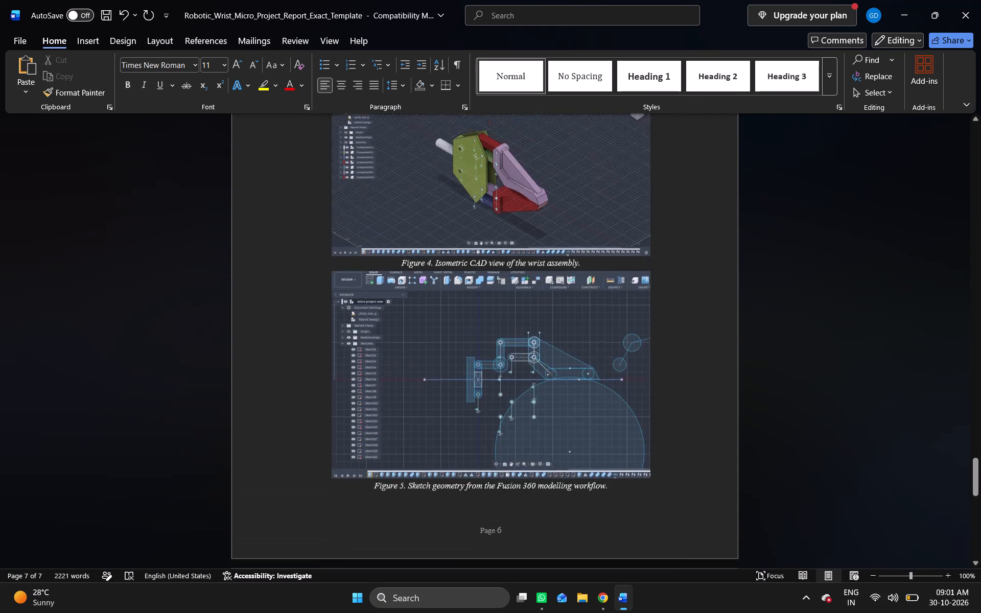
scroll(720, 373, "up", 5)
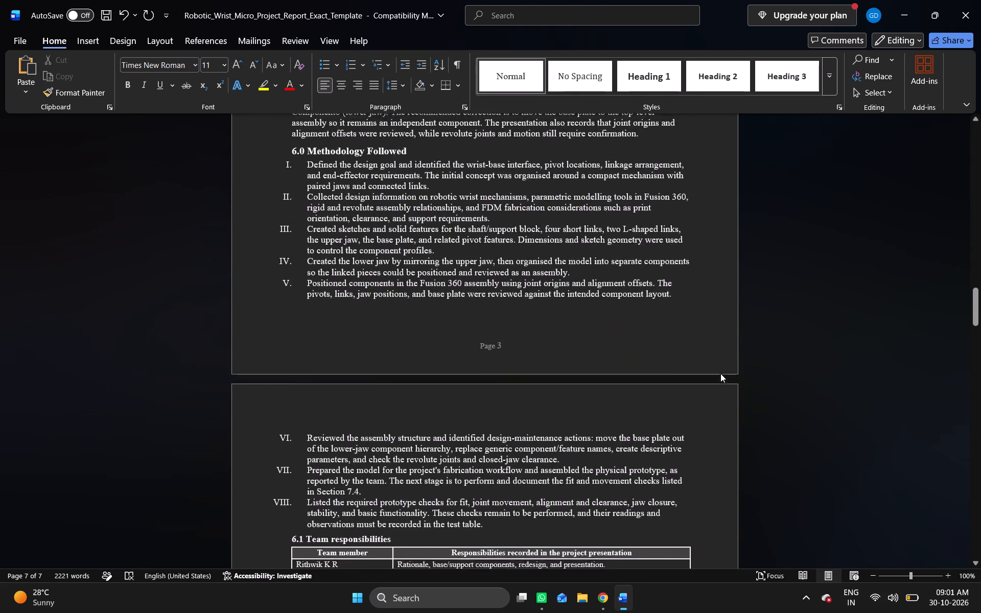
scroll(720, 373, "down", 6)
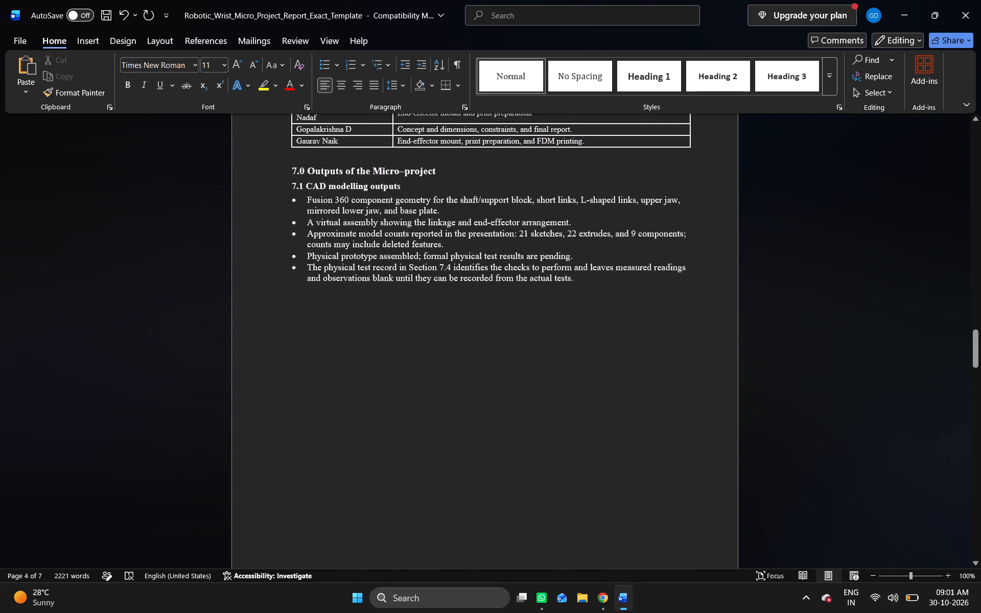
scroll(720, 373, "down", 9)
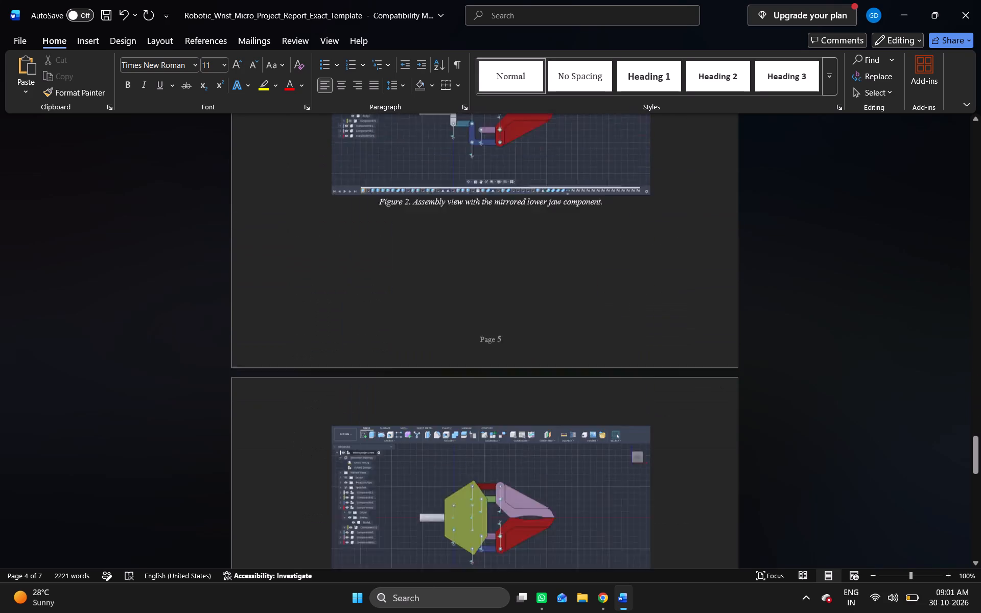
scroll(720, 380, "up", 2)
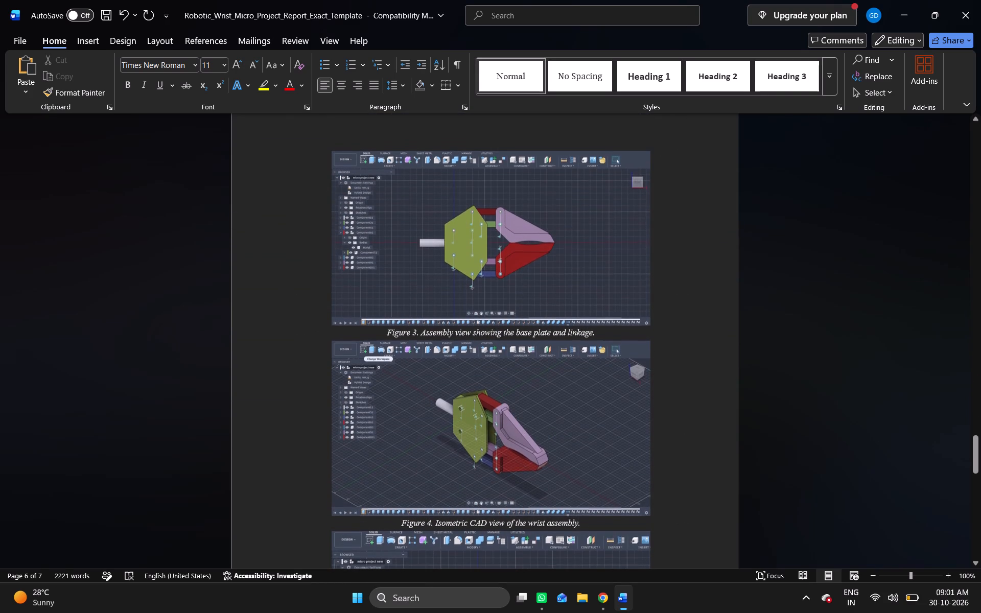
scroll(710, 431, "up", 7)
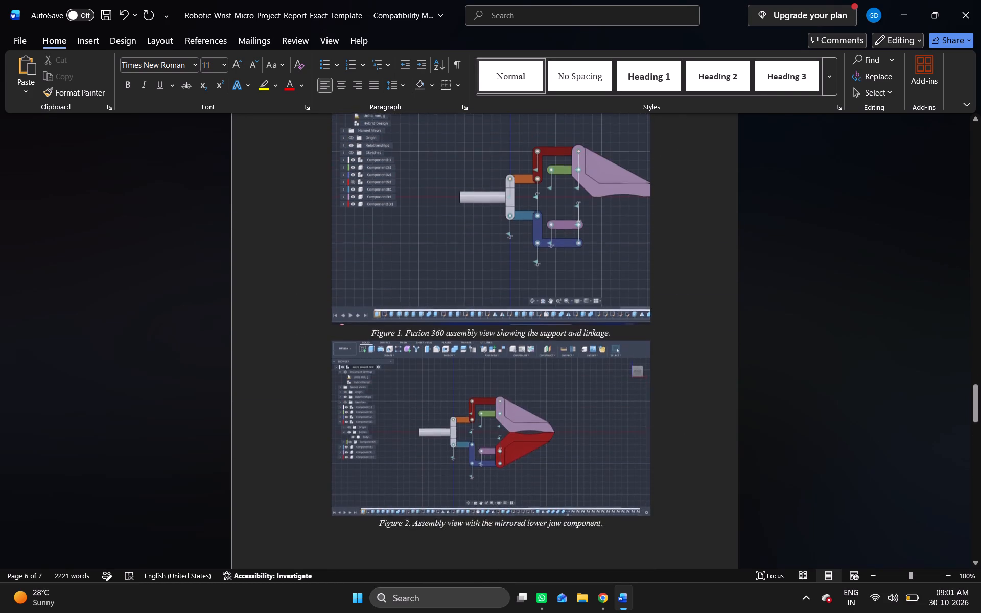
scroll(710, 431, "up", 6)
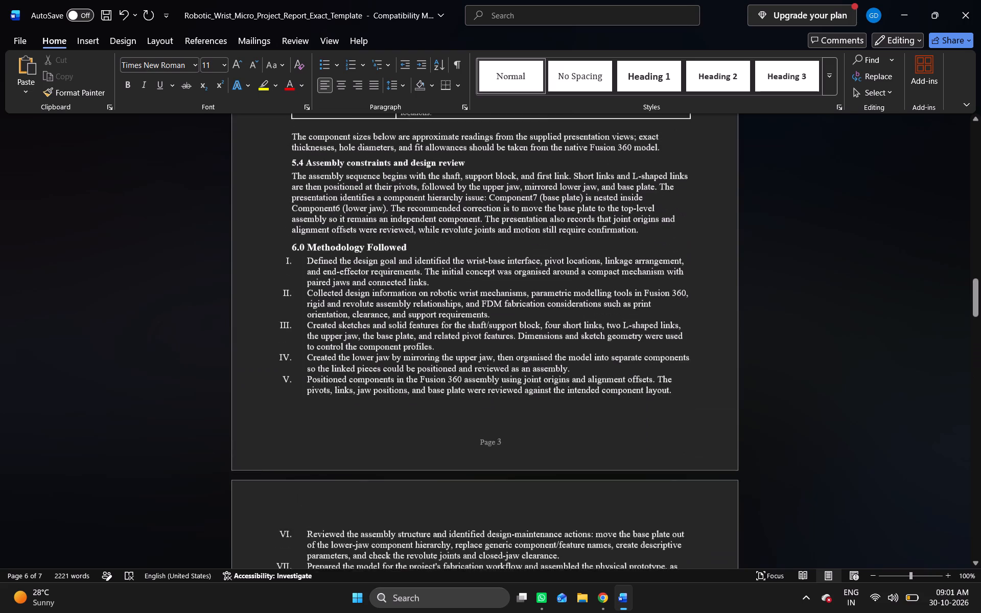
scroll(710, 431, "up", 2)
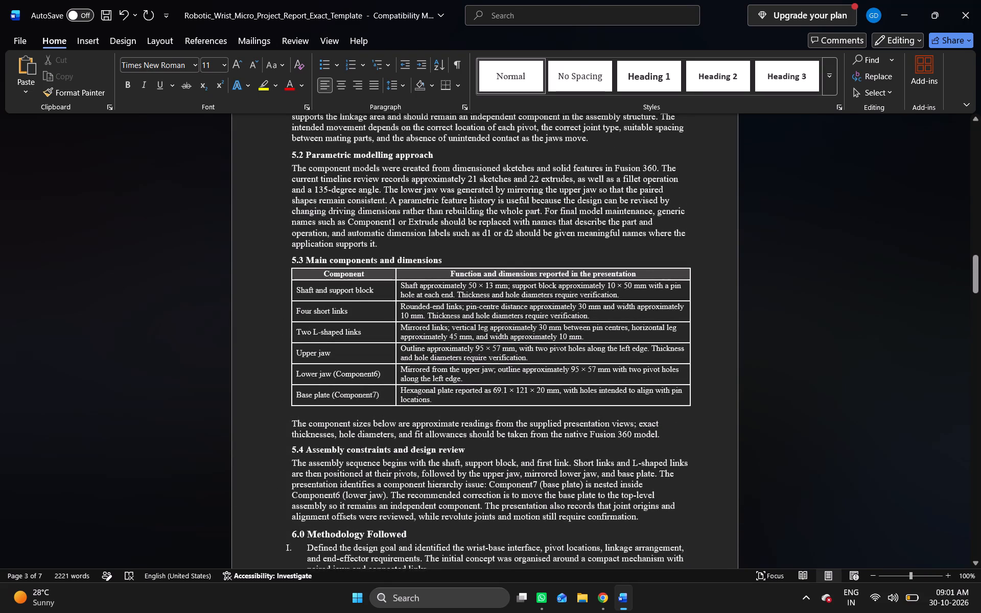
scroll(710, 431, "up", 5)
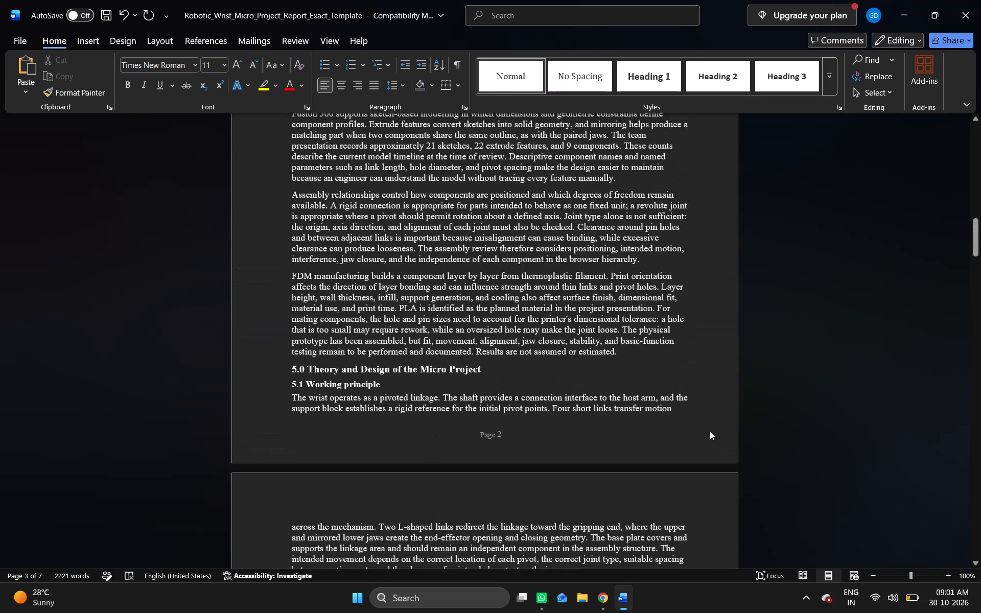
Insert an empty line before the heading "5.0 Theory and Design of the Micro Project" to push the section onto page 3.
left_click(292, 366)
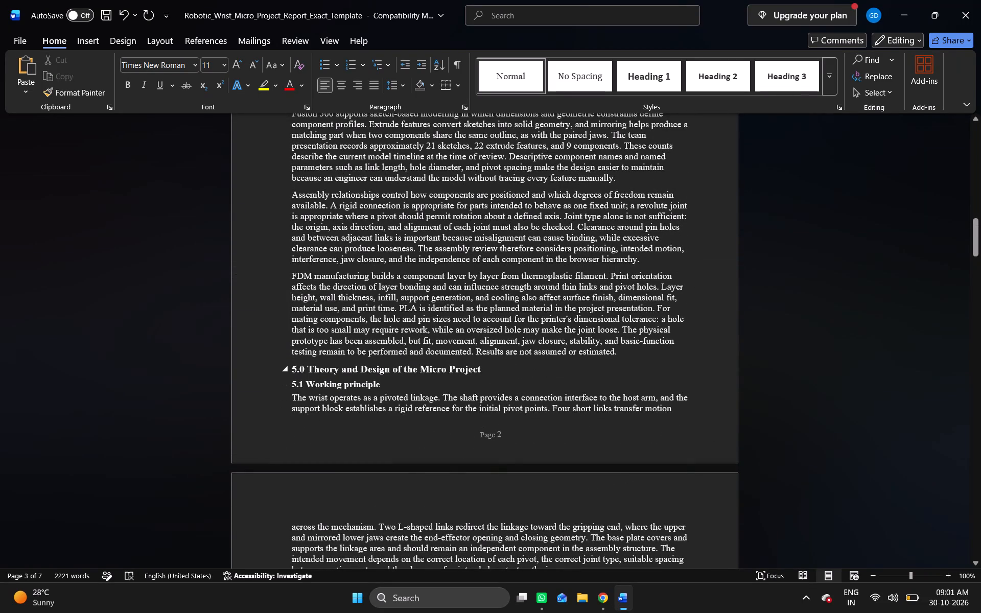
key("Return")
scroll(294, 458, "down", 1)
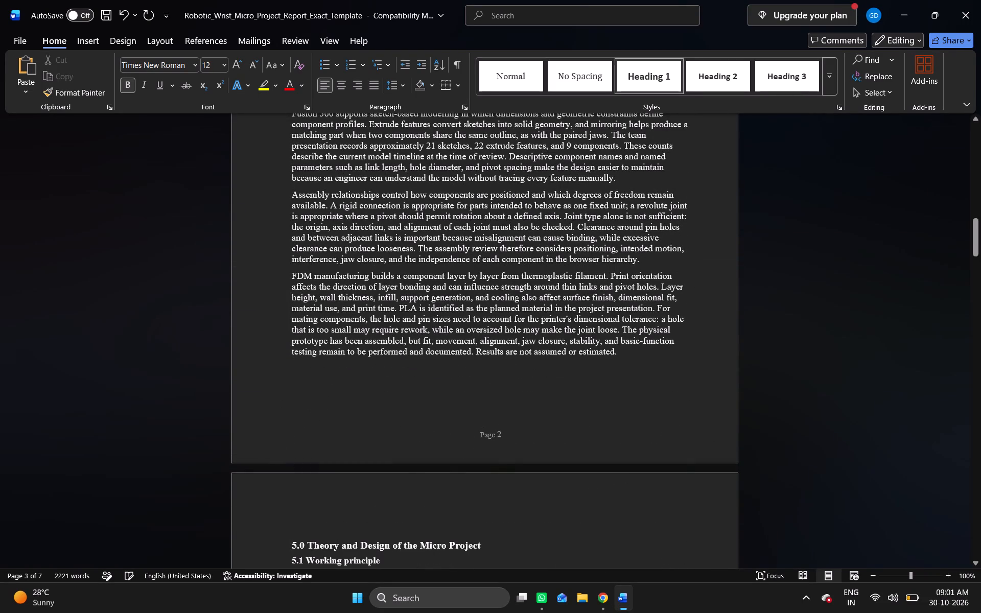
Remove the blank space above the heading "7.2 CAD evidence from the project presentation" at the start of page 5.
scroll(294, 458, "down", 10)
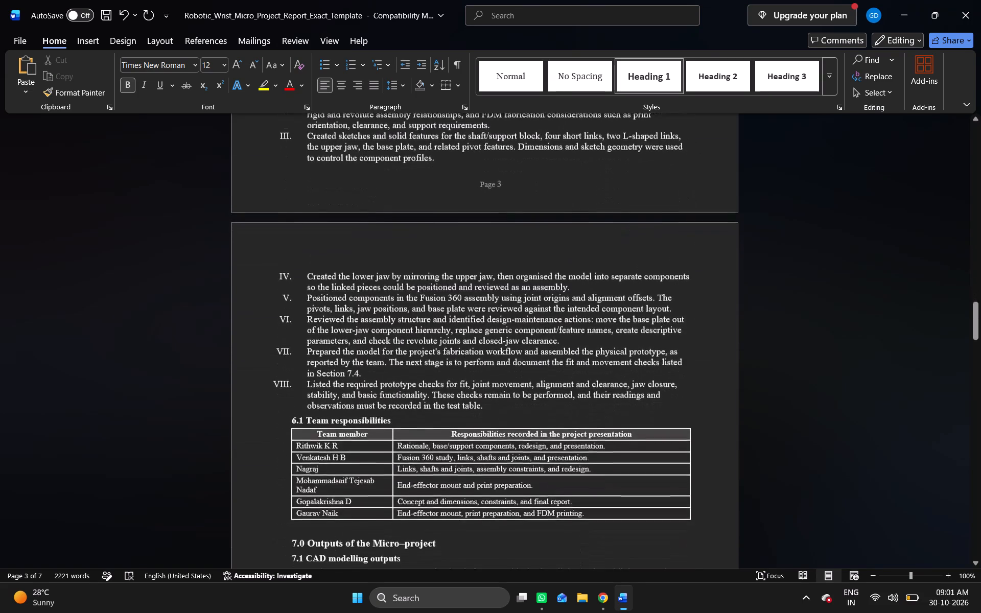
scroll(294, 458, "down", 2)
left_click(294, 458)
scroll(294, 458, "down", 2)
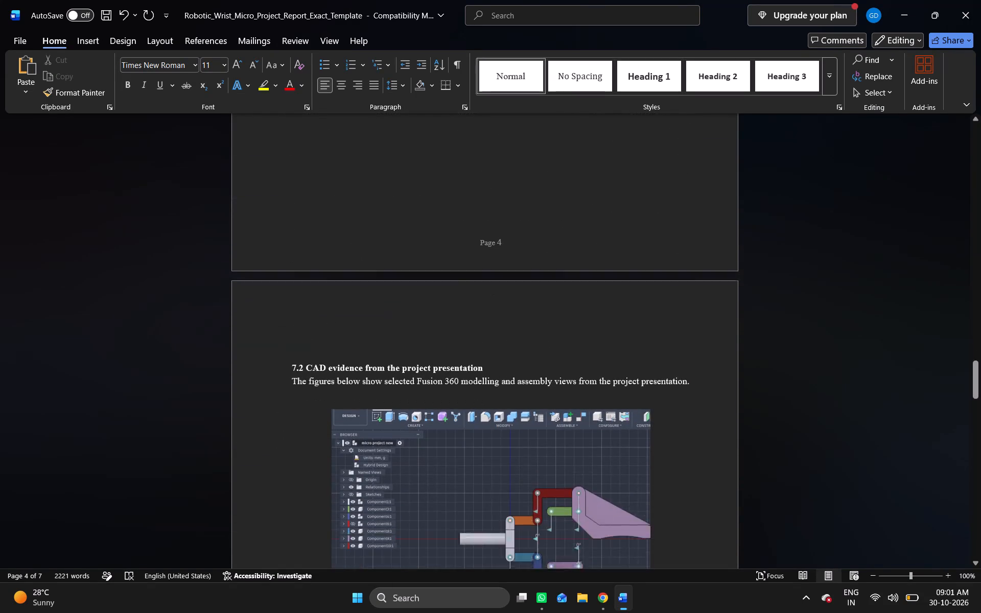
left_click(349, 305)
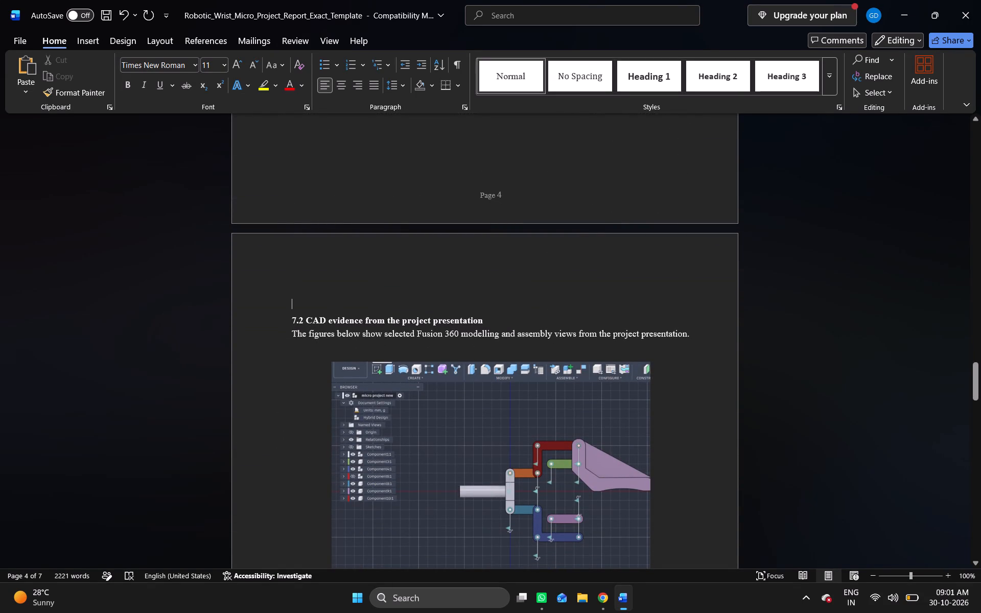
key("BackSpace")
key("BackSpace")
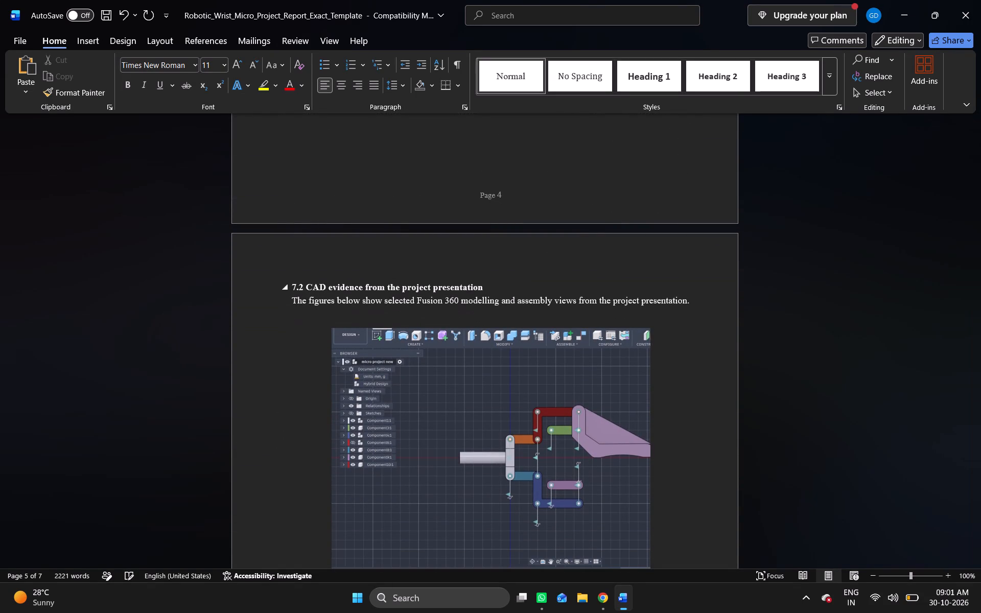
Insert an empty numbered line after methodology item VIII, above the heading "6.1 Team responsibilities".
scroll(191, 320, "up", 3)
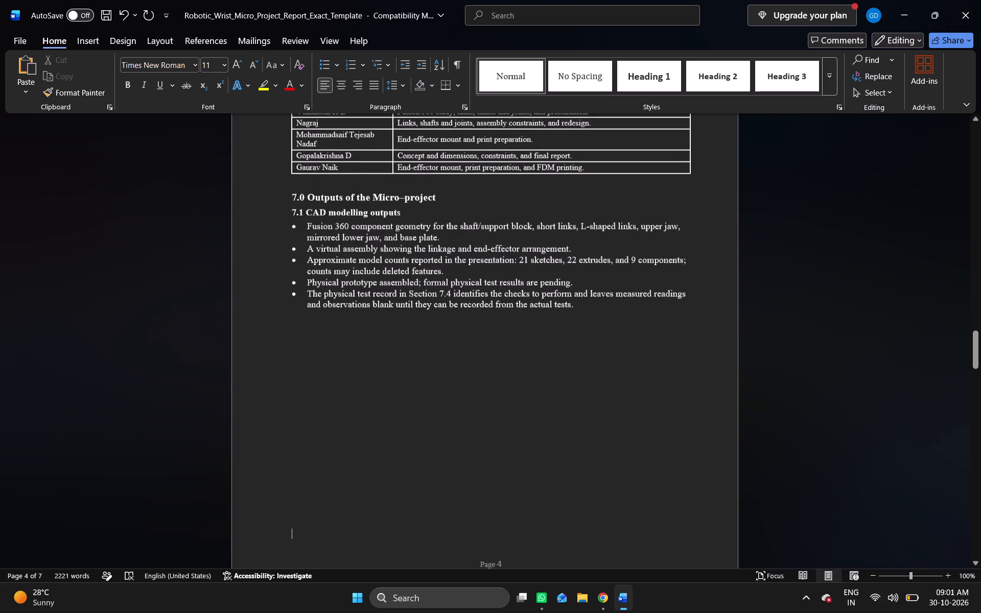
scroll(207, 334, "up", 1)
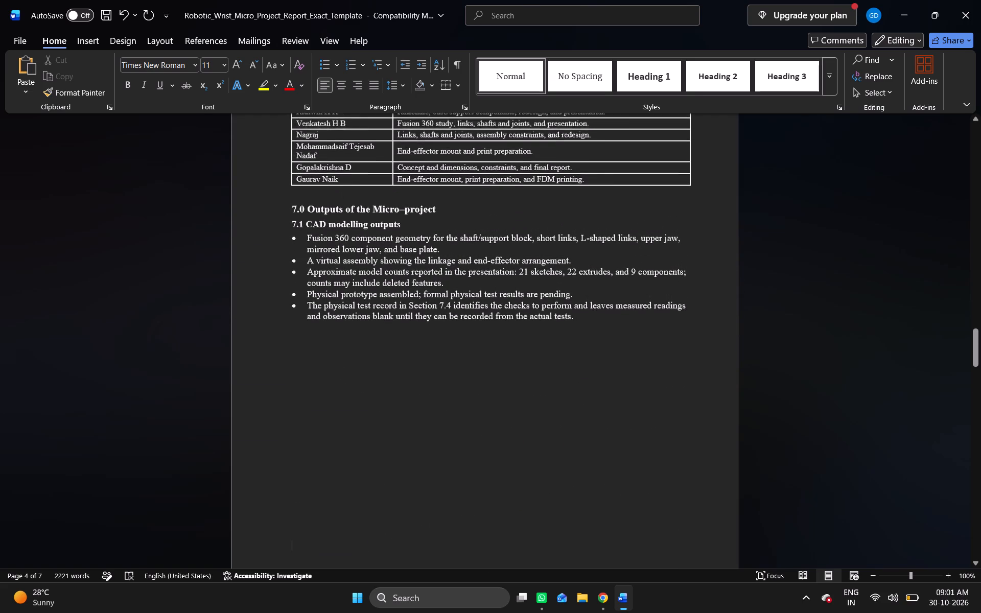
scroll(207, 334, "up", 3)
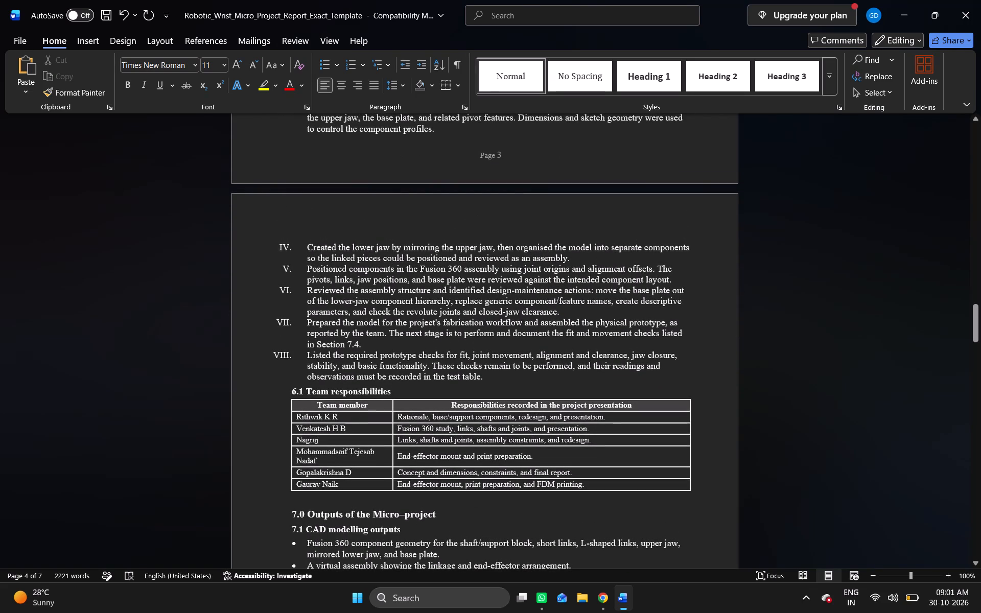
scroll(207, 334, "up", 1)
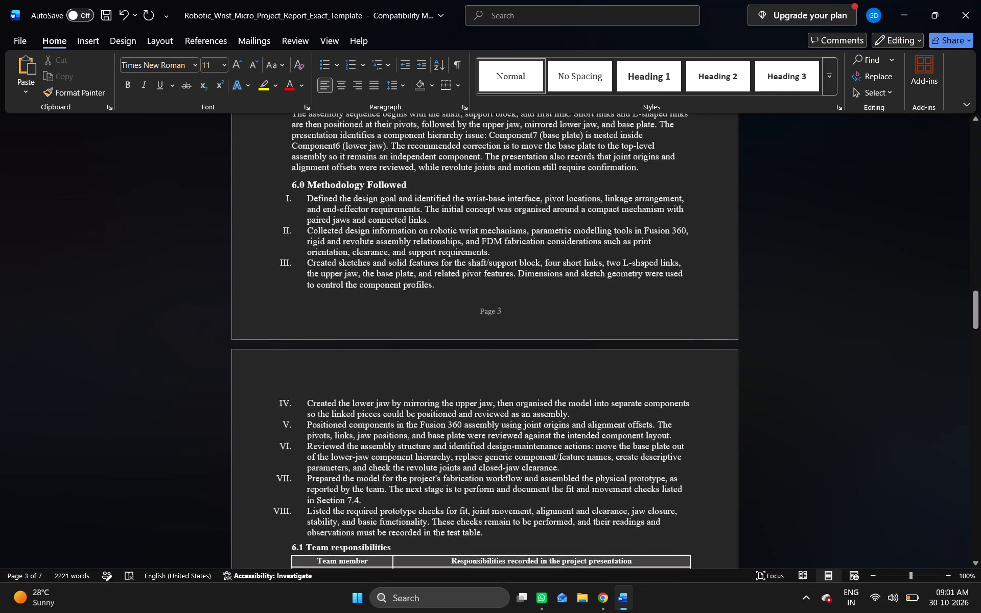
scroll(265, 439, "down", 2)
left_click(498, 296)
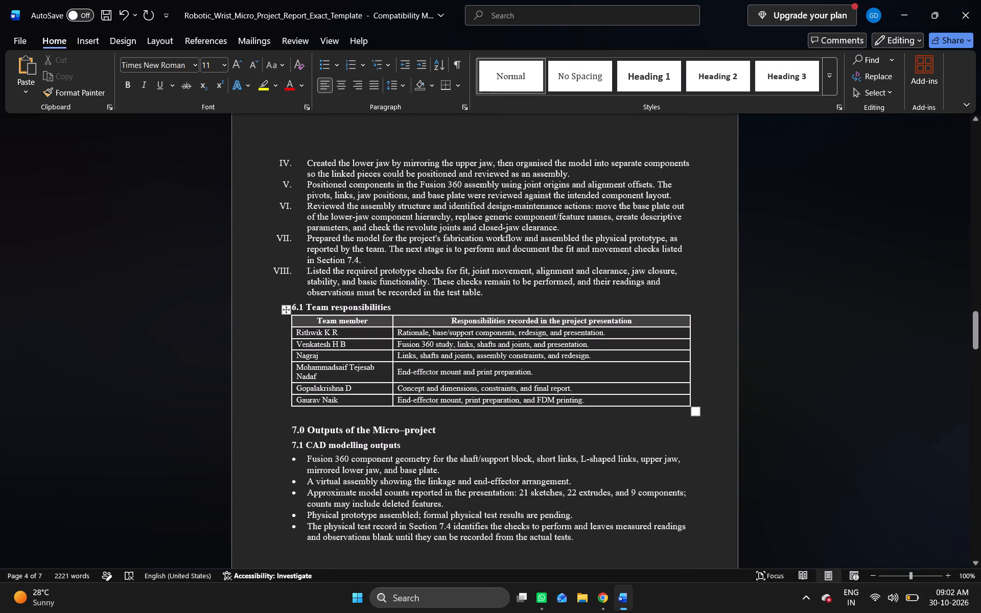
key("Return")
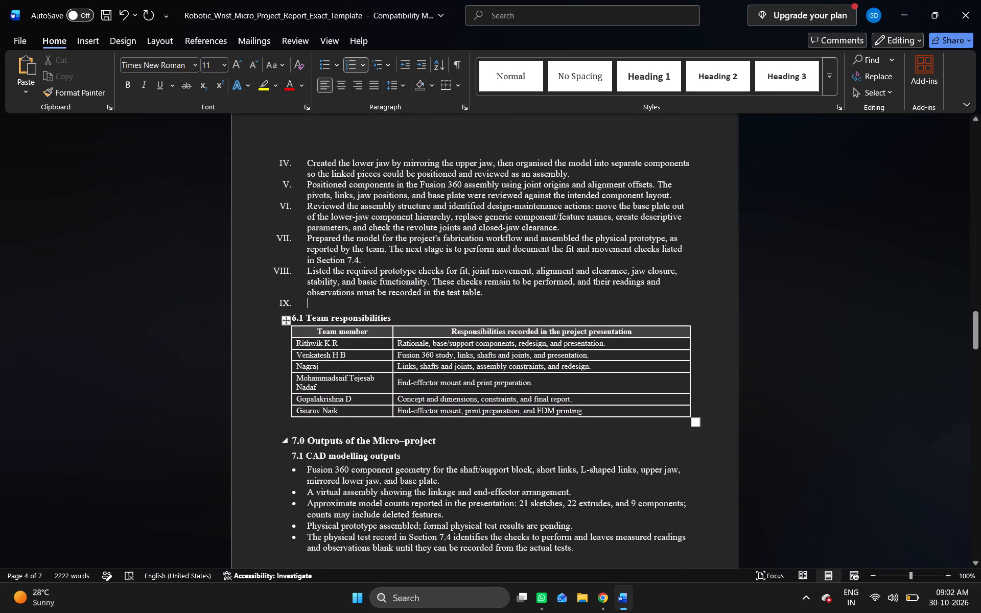
left_click(317, 432)
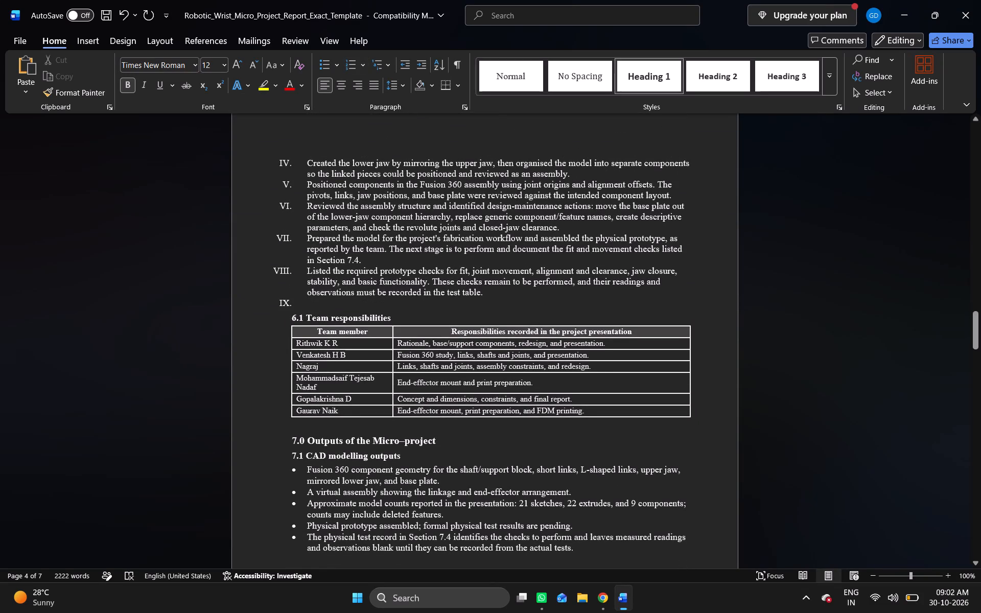
Review the report's page layout from the team responsibilities table back through sections 5.0 to 1.0 and the cover page.
scroll(318, 424, "up", 1)
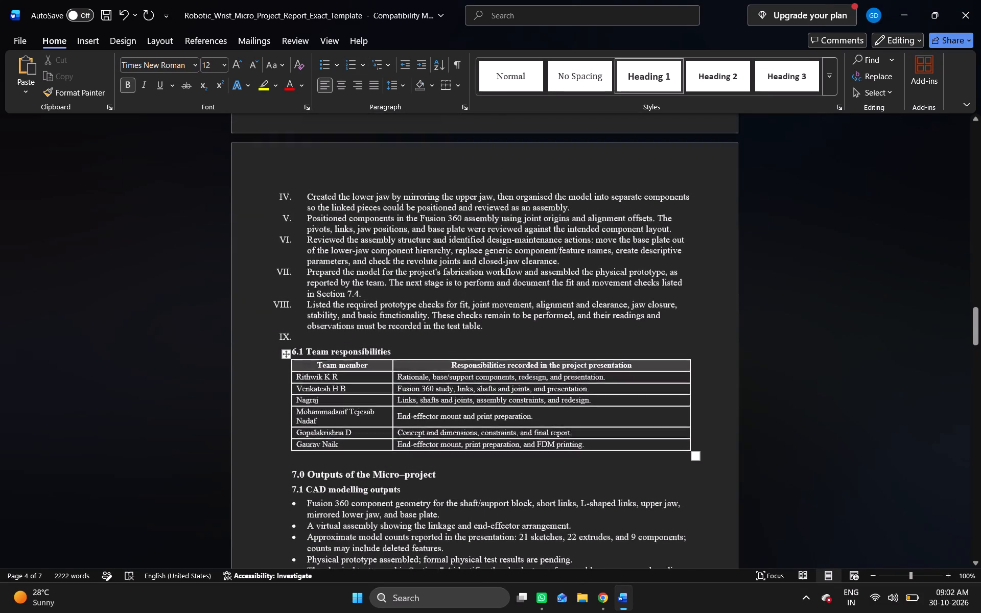
scroll(318, 424, "up", 6)
scroll(318, 424, "down", 1)
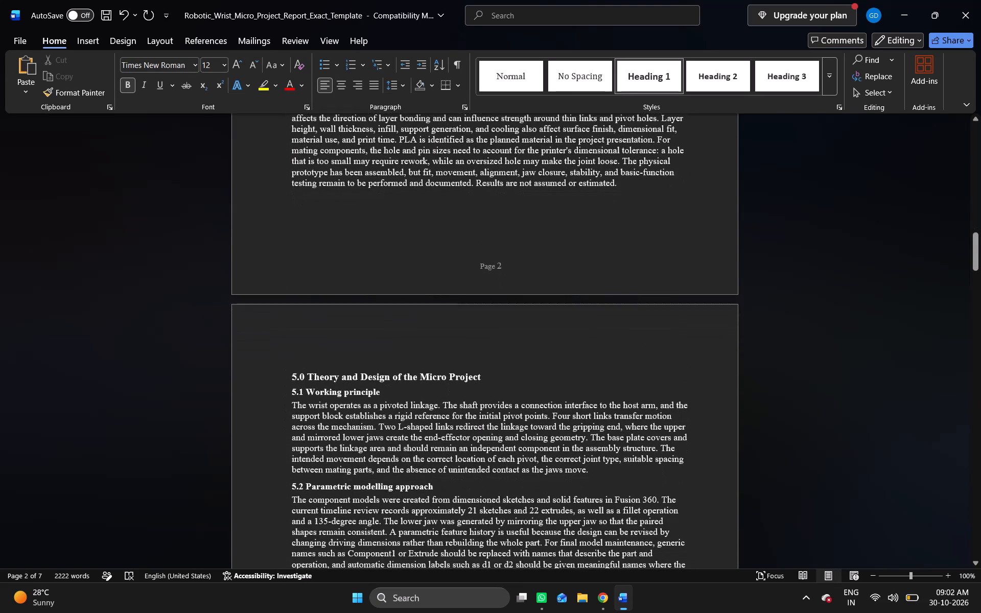
scroll(359, 419, "up", 1)
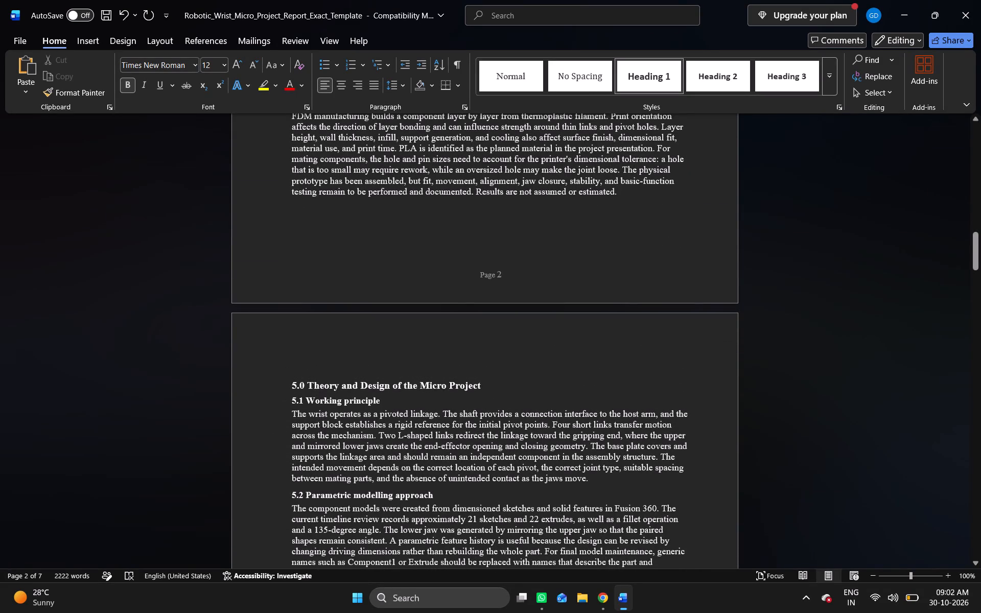
scroll(340, 347, "up", 4)
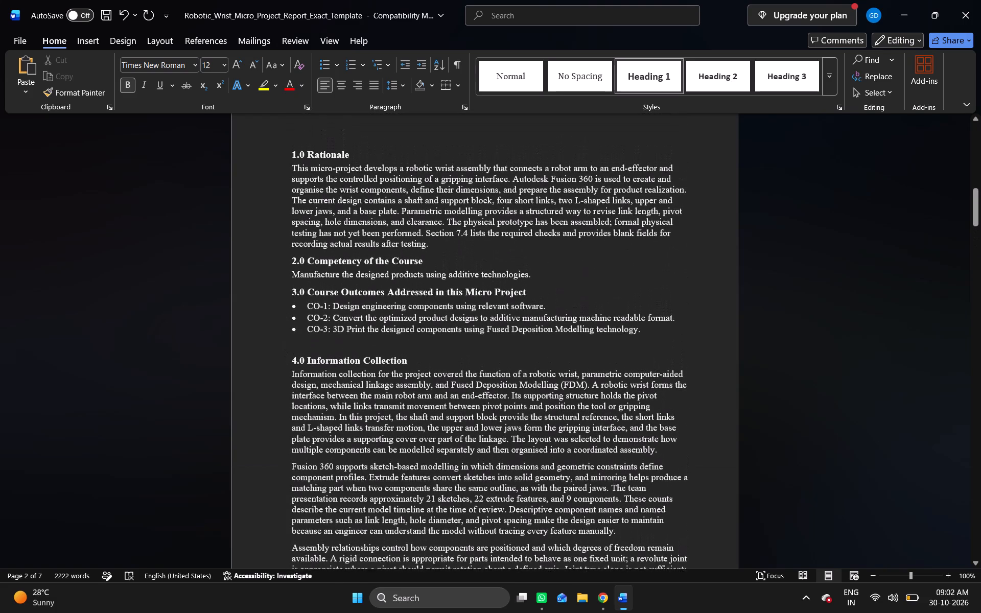
scroll(340, 347, "up", 2)
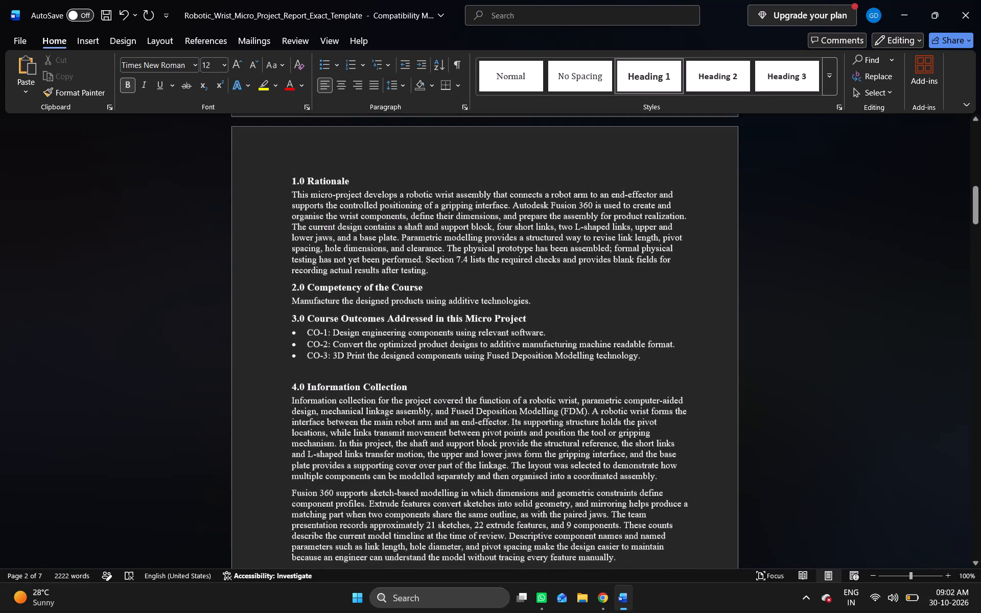
scroll(340, 347, "up", 2)
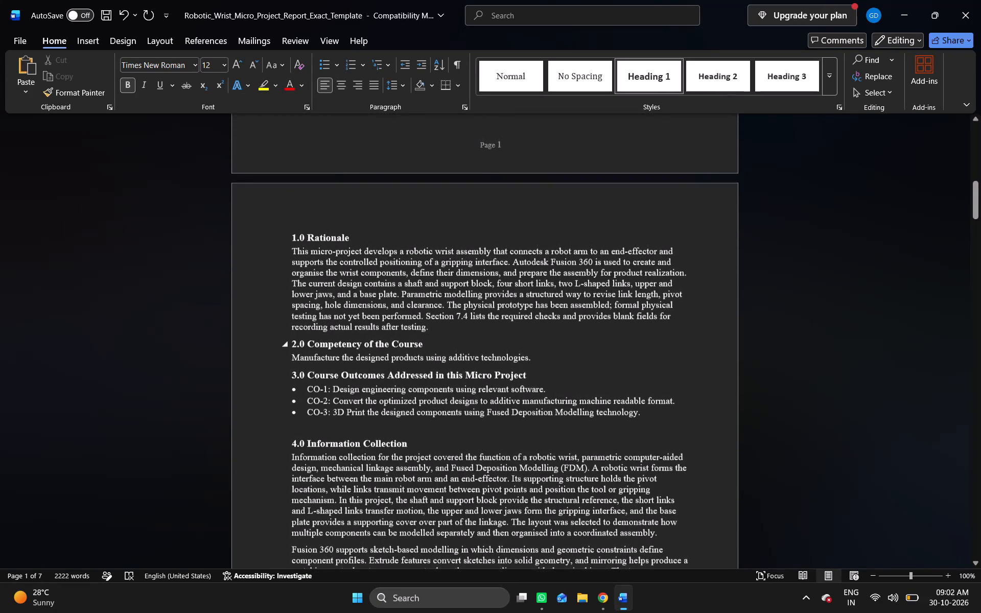
scroll(340, 347, "up", 3)
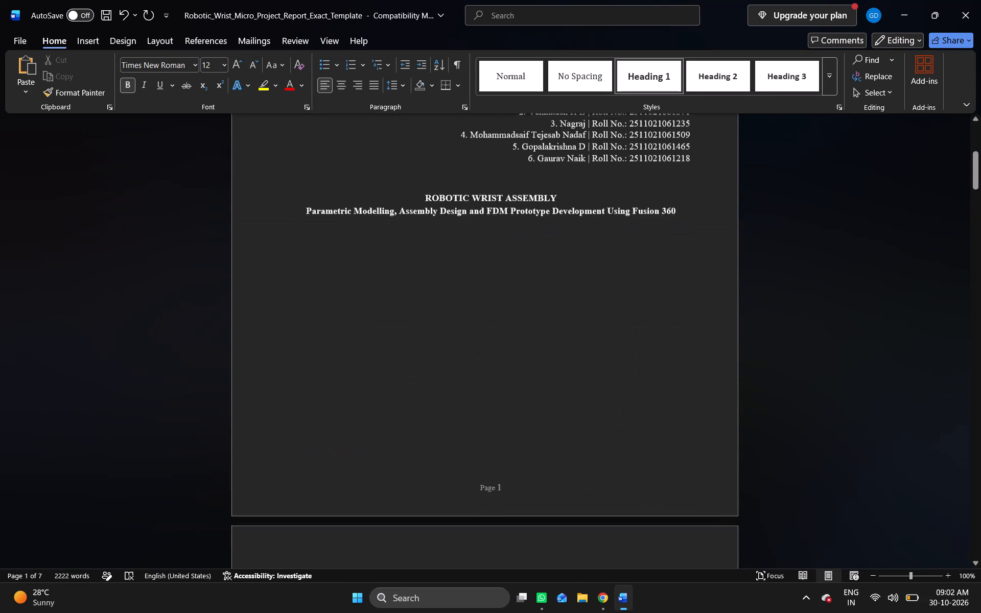
scroll(340, 347, "up", 3)
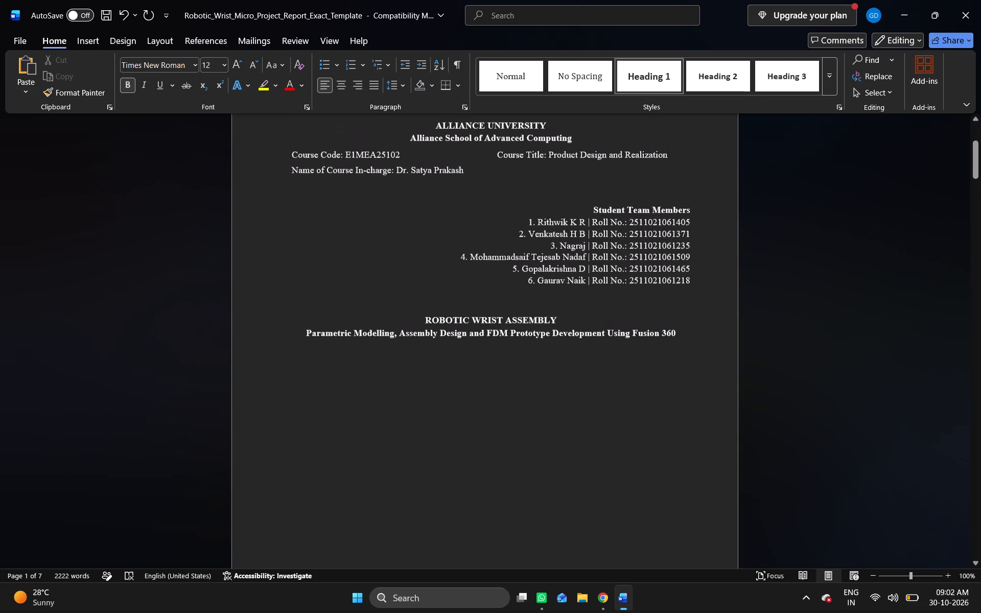
scroll(340, 347, "up", 4)
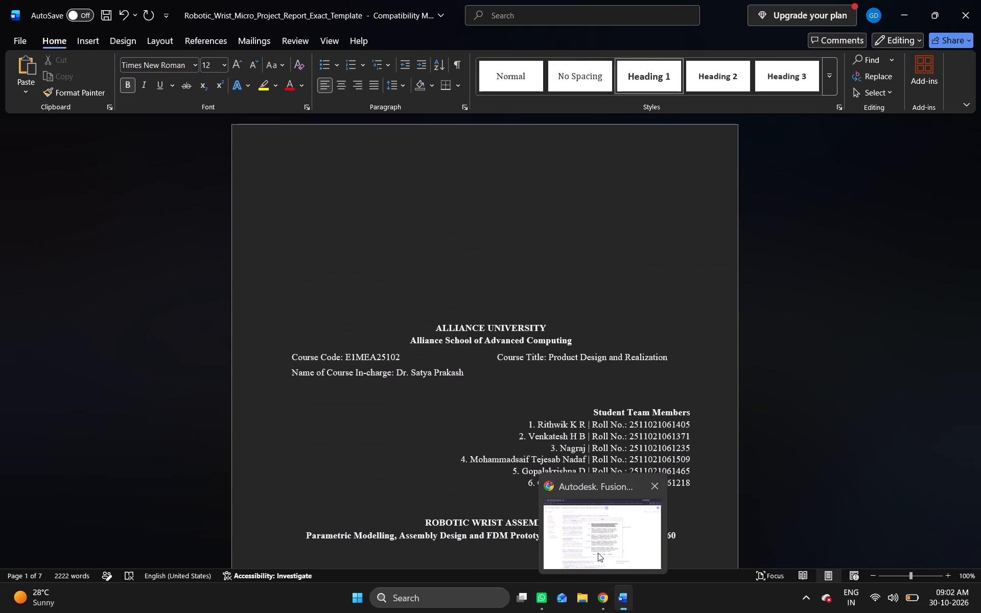
Switch to Chrome and search the web for "alliance univercity logo" in a new tab.
left_click(598, 553)
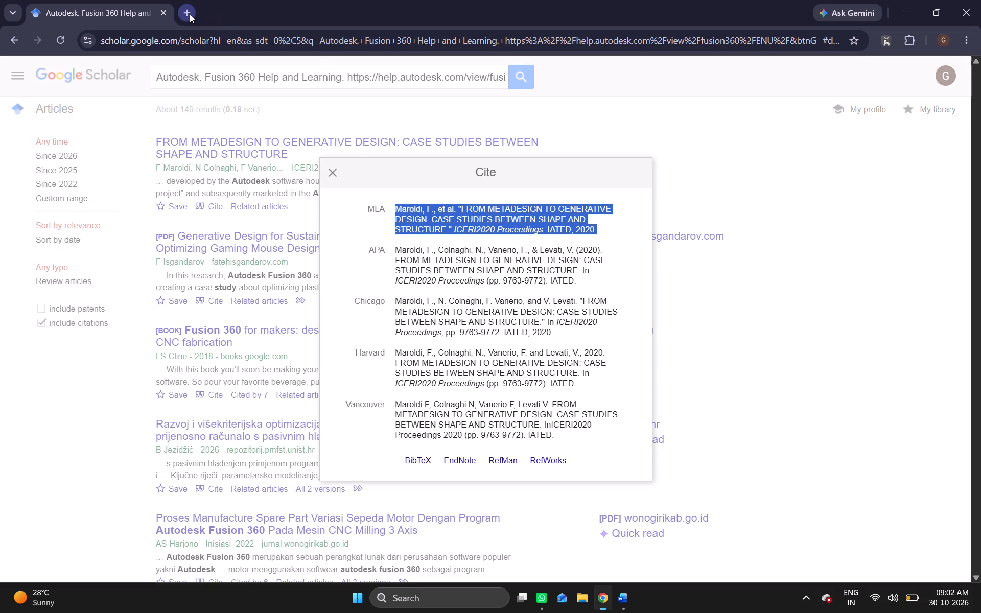
left_click(190, 14)
type("allia")
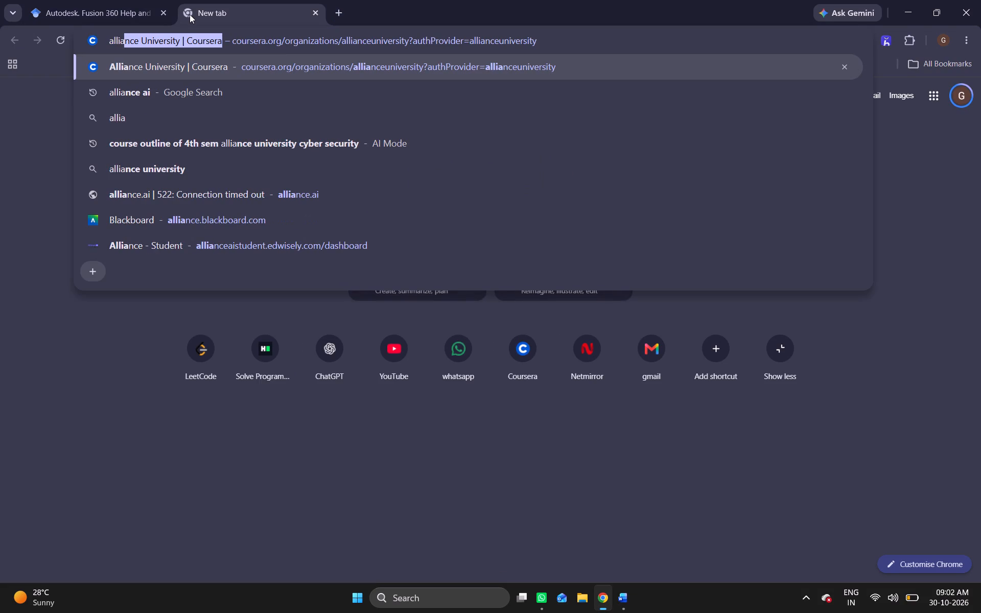
type("nce univercity logo")
key("Return")
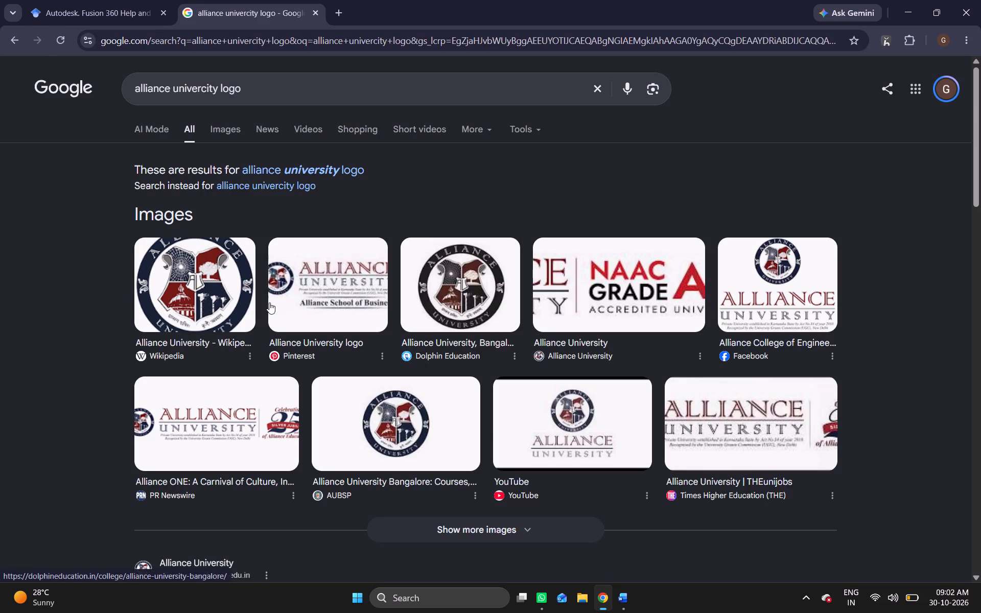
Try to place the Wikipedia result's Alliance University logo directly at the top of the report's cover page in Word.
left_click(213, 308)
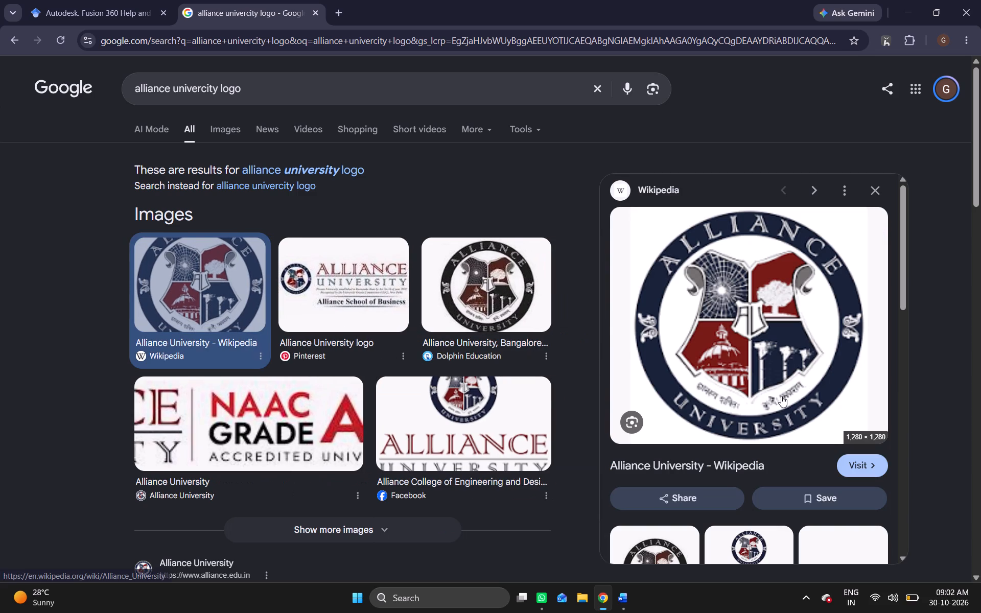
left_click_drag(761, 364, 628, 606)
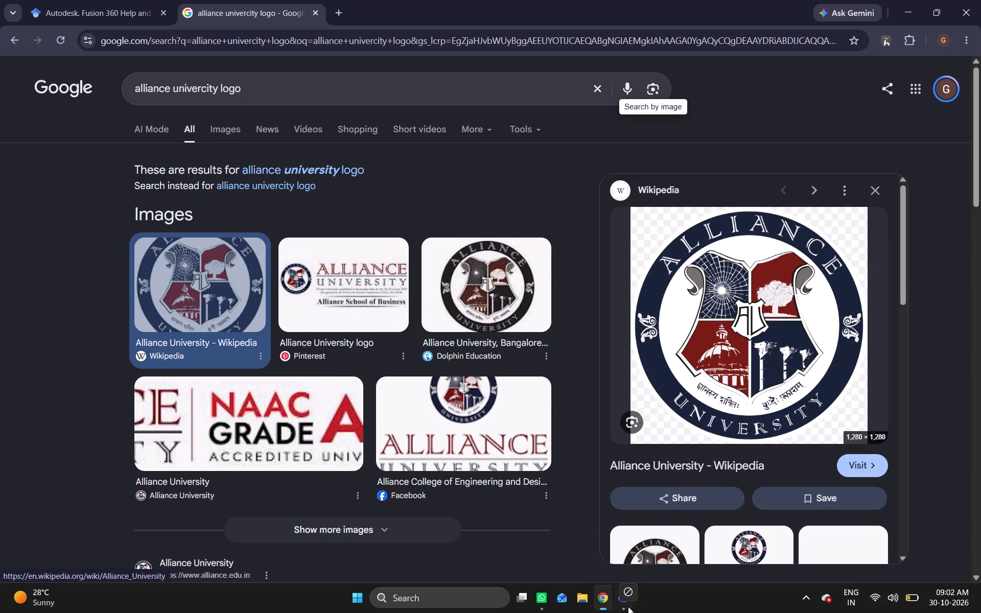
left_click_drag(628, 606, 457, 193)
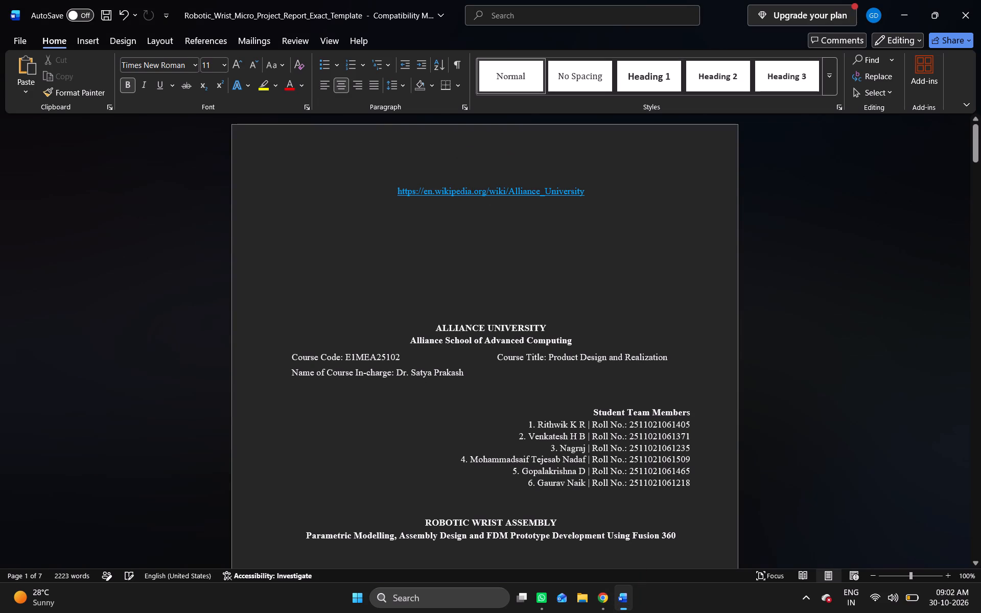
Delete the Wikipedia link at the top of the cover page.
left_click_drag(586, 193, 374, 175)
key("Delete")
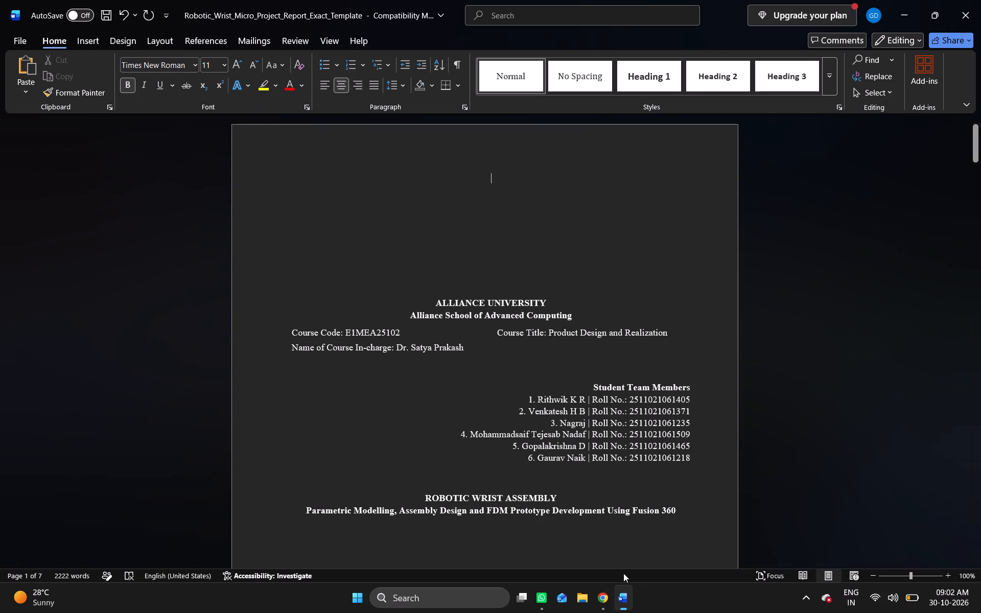
Copy the logo from the Alliance University Wikipedia article in Chrome and paste it at the top of the Word cover page.
left_click(614, 552)
left_click(741, 313)
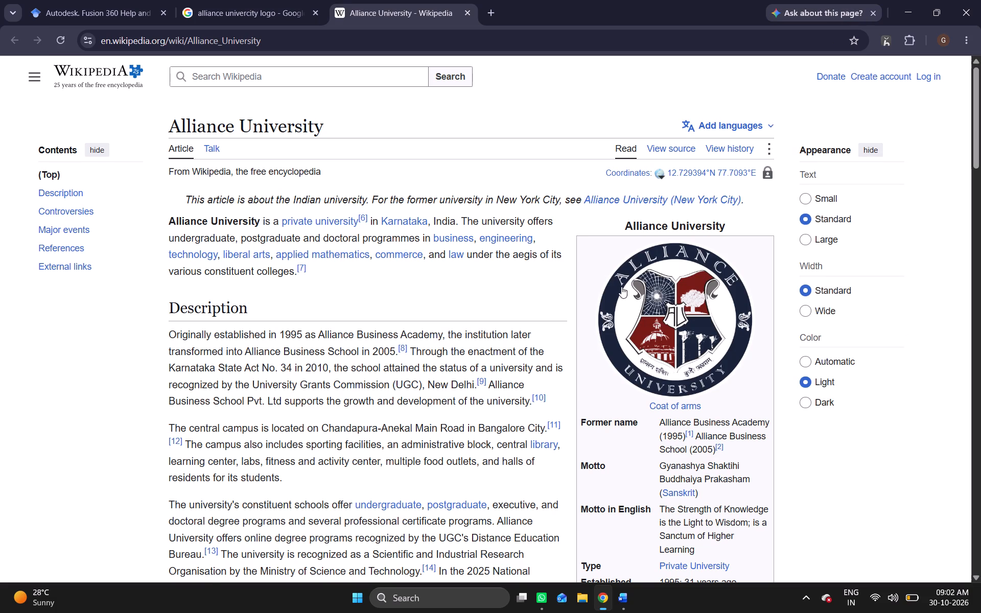
left_click_drag(577, 237, 631, 341)
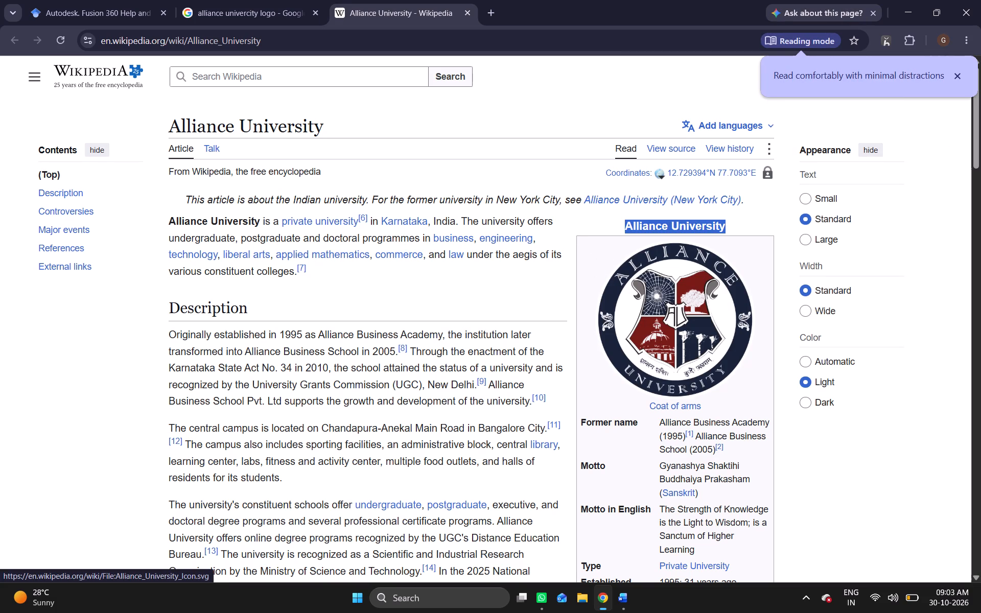
left_click_drag(631, 341, 659, 352)
left_click_drag(760, 396, 596, 329)
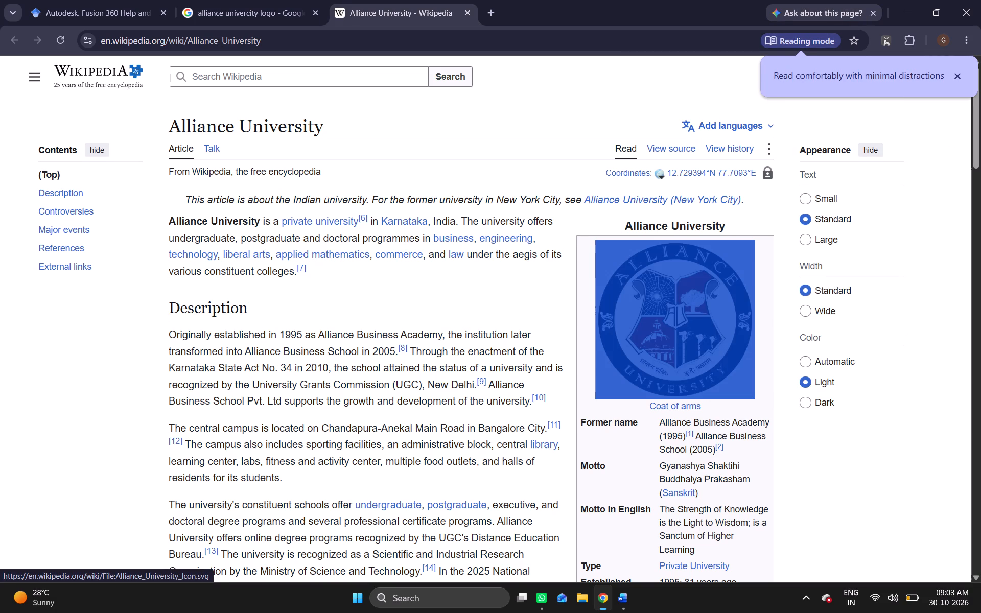
left_click_drag(596, 329, 594, 327)
key("ctrl+c")
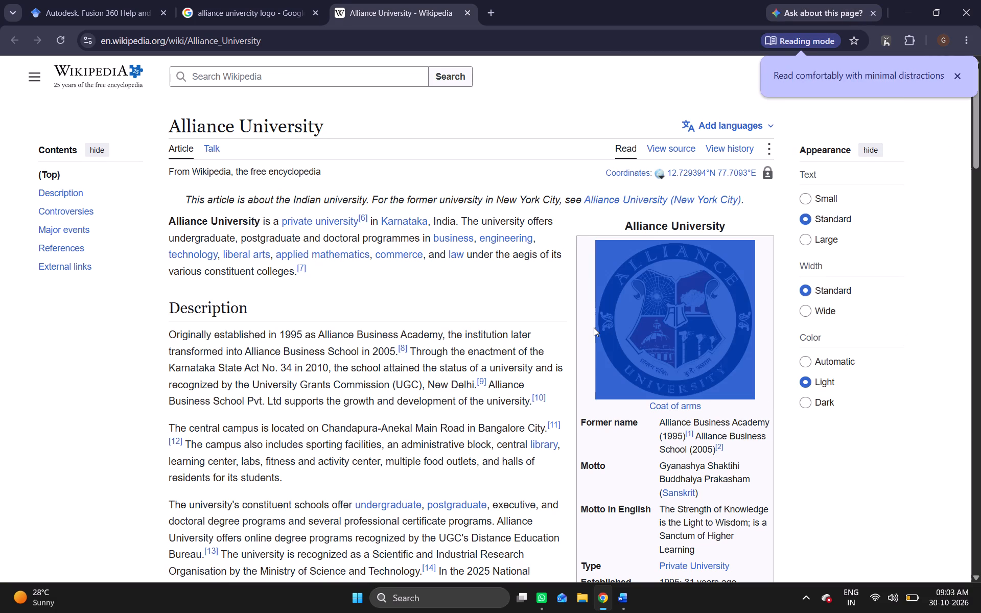
left_click(620, 546)
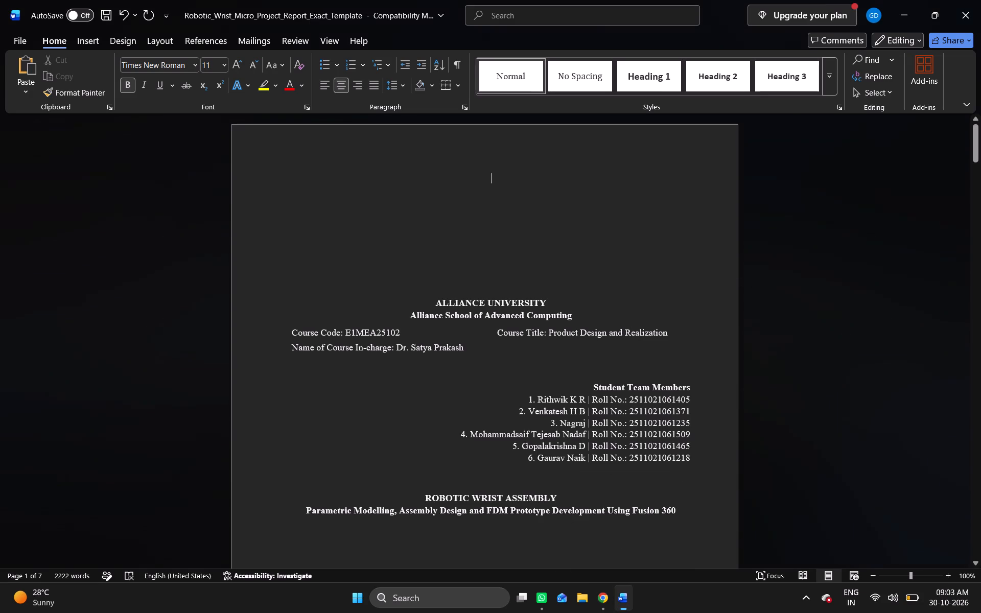
key("ctrl+v")
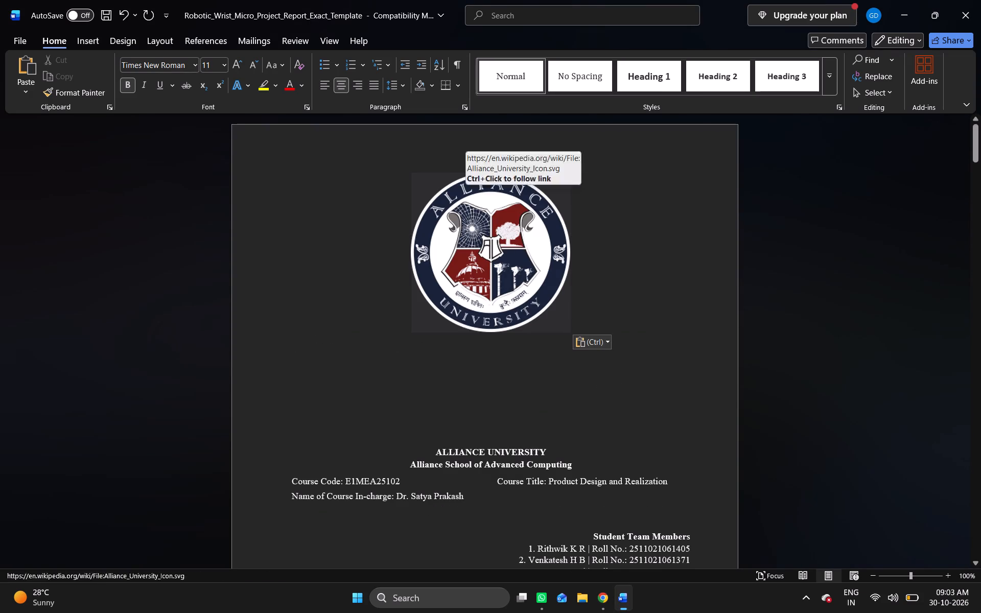
Delete the surplus blank lines between the logo and the ALLIANCE UNIVERSITY heading on the cover page.
scroll(513, 427, "down", 1)
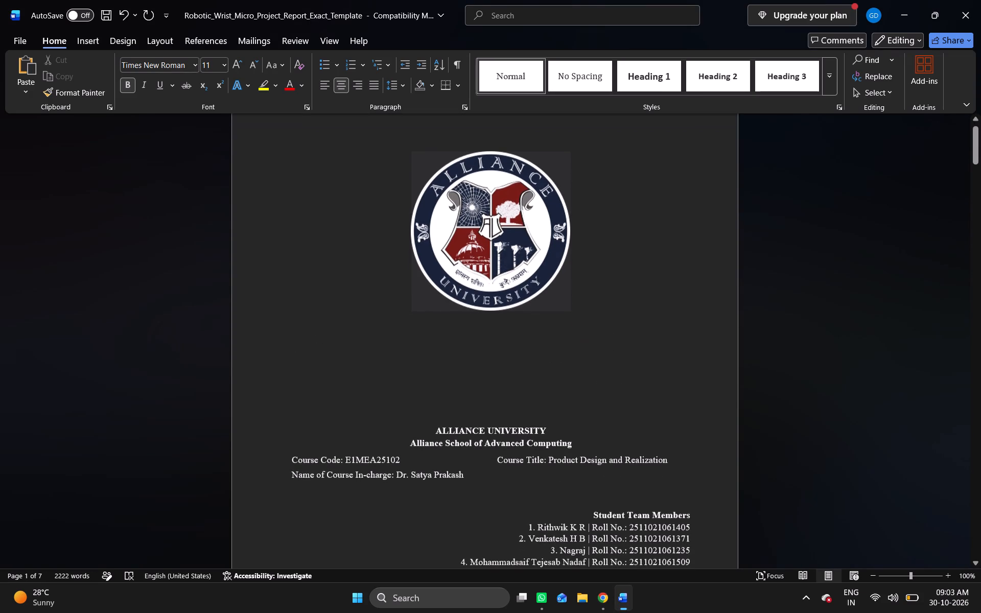
left_click(526, 416)
key("BackSpace")
key("BackSpace")
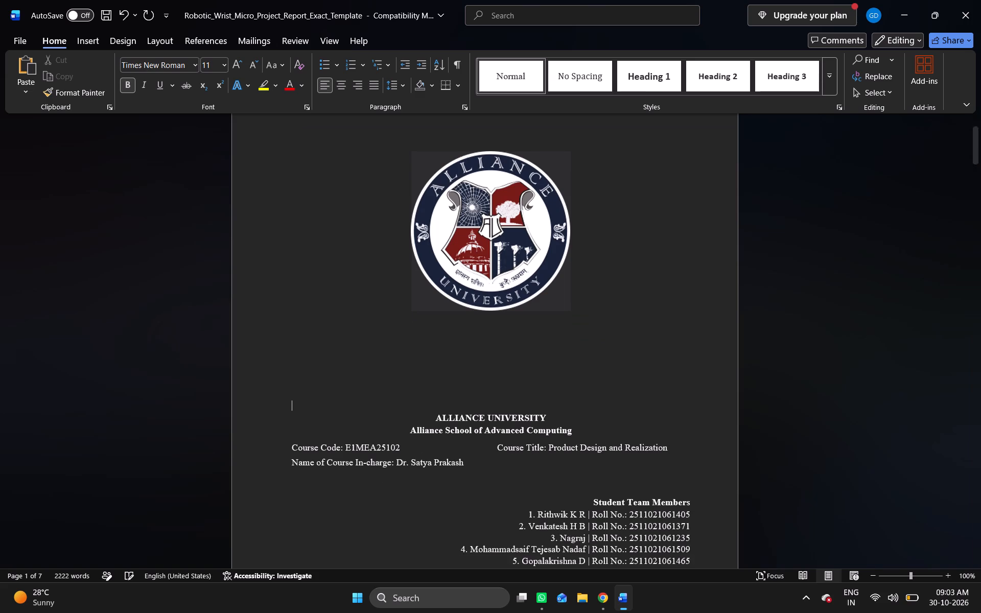
key("BackSpace")
key("BackSpace")
key("BackSpace")
key("BackSpace")
key("BackSpace")
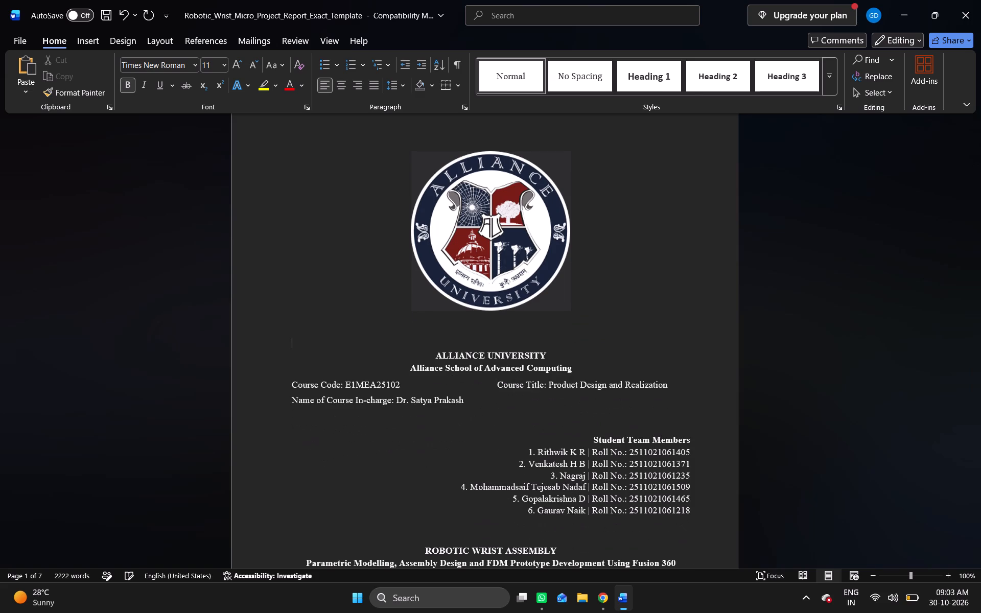
right_click(227, 350)
left_click(184, 342)
Review the page layout of the whole report from the cover page through to the 10.0 References section.
scroll(184, 342, "down", 2)
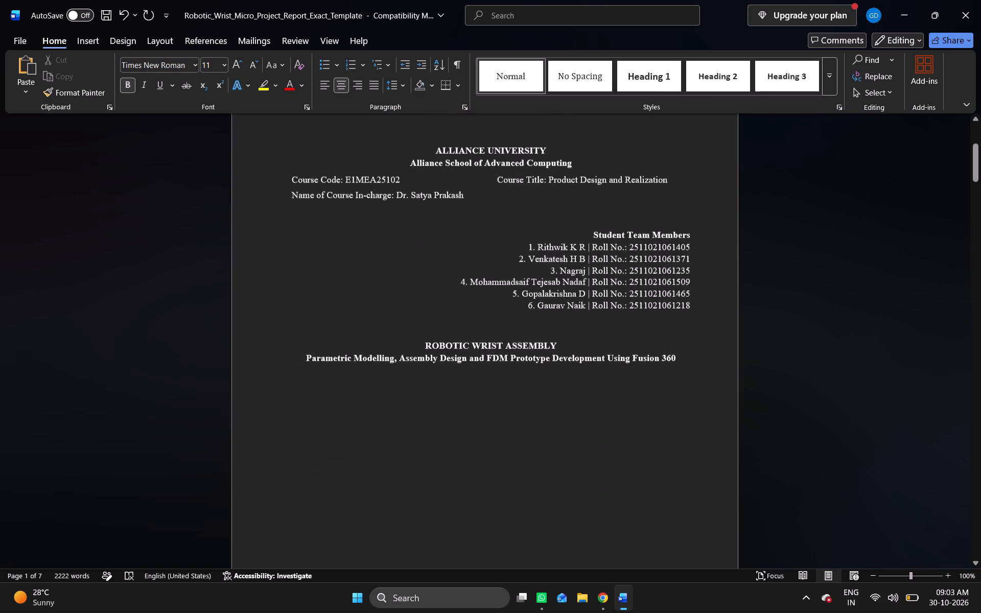
scroll(184, 342, "down", 2)
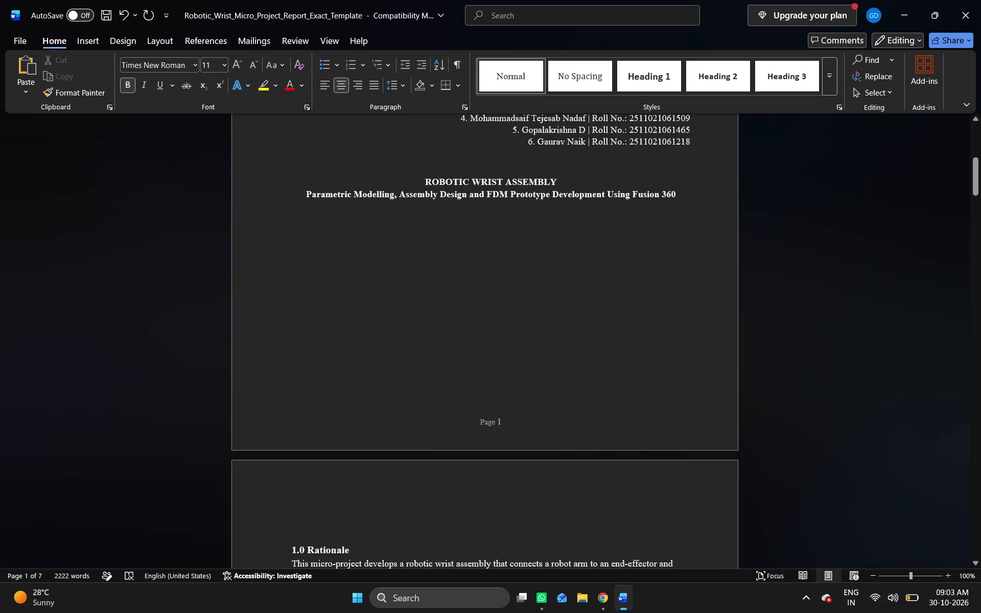
scroll(184, 342, "down", 2)
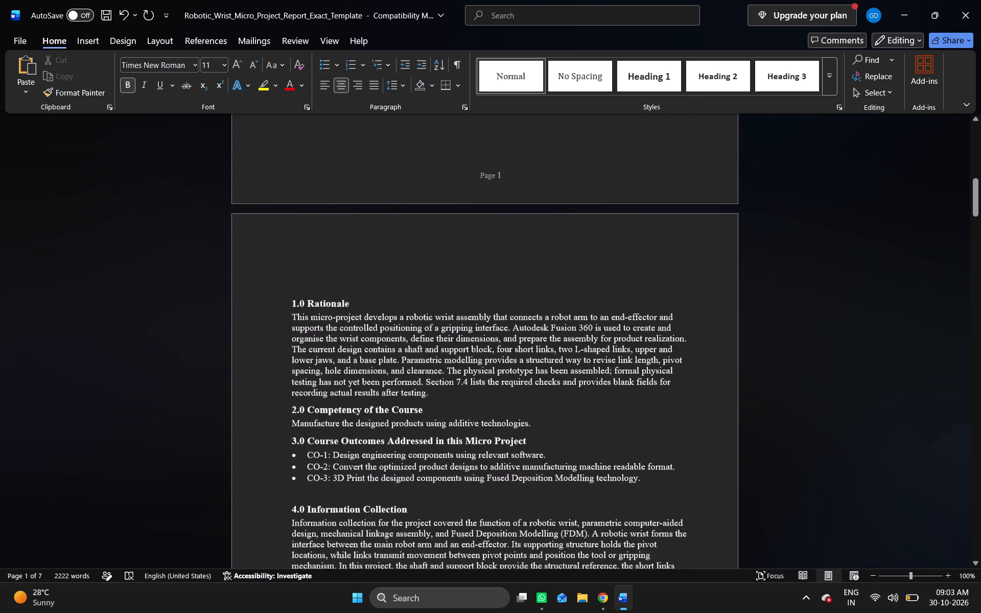
scroll(184, 342, "down", 8)
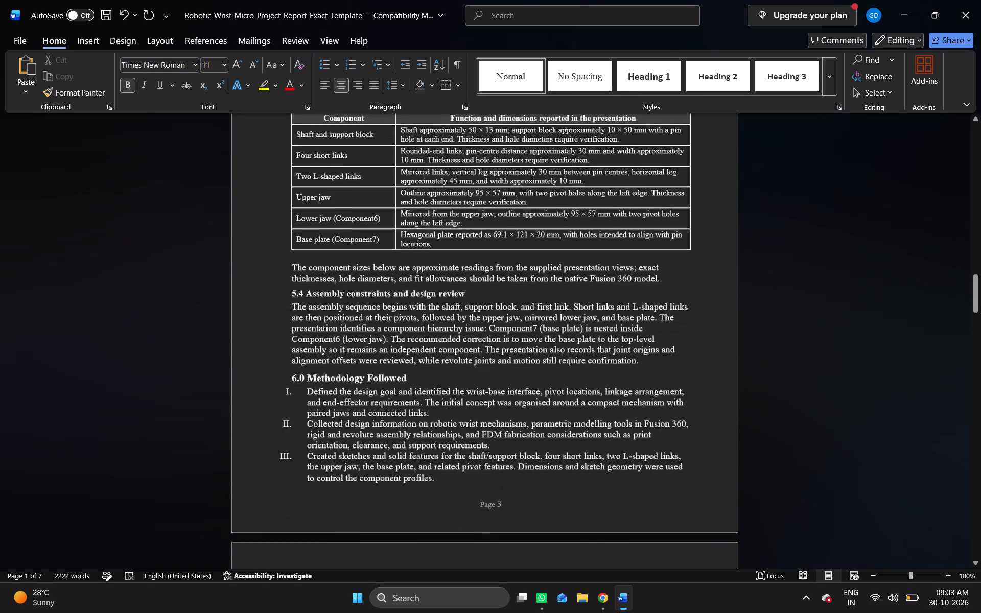
scroll(184, 342, "down", 3)
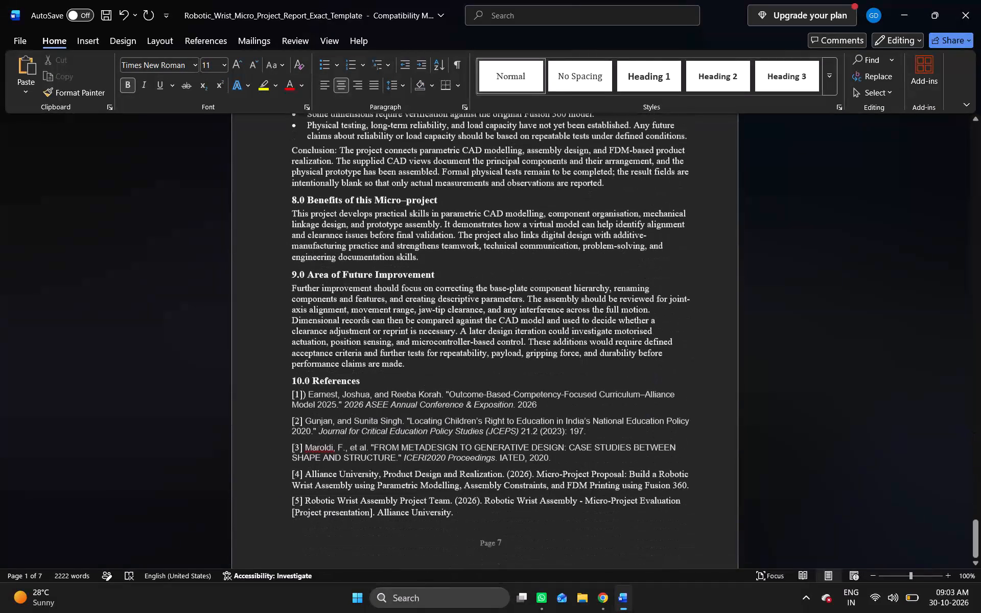
scroll(184, 342, "down", 2)
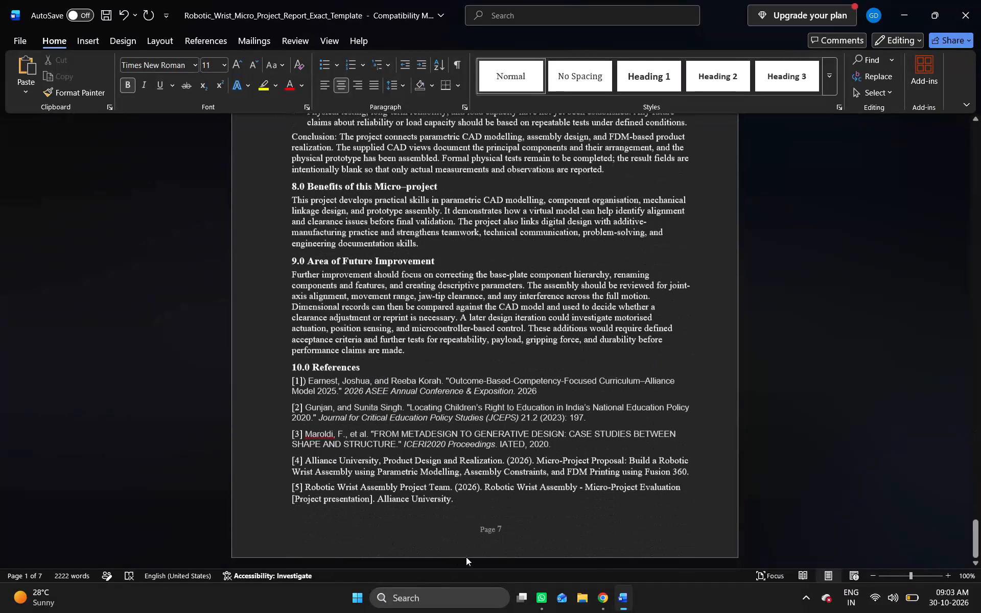
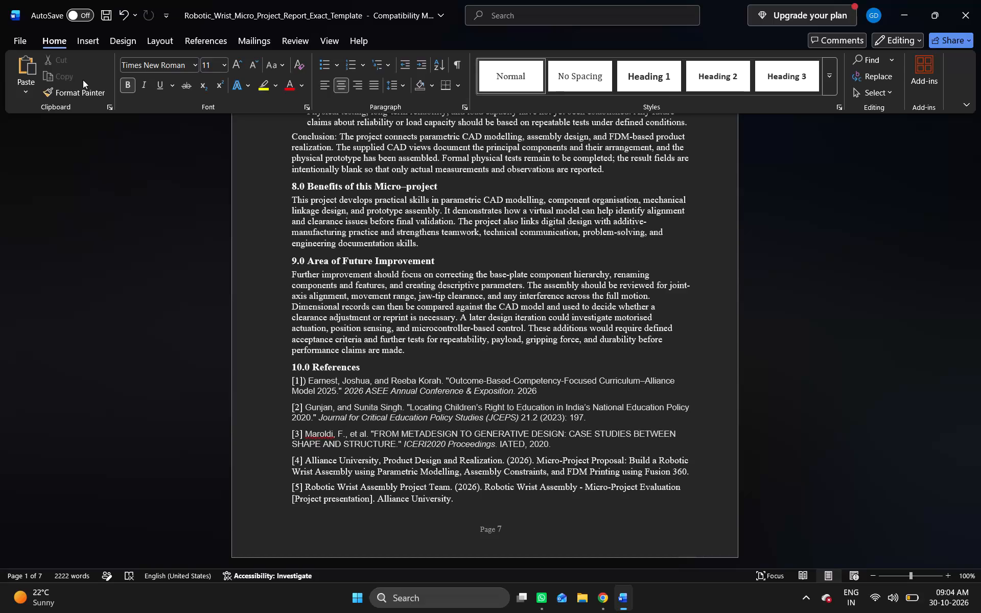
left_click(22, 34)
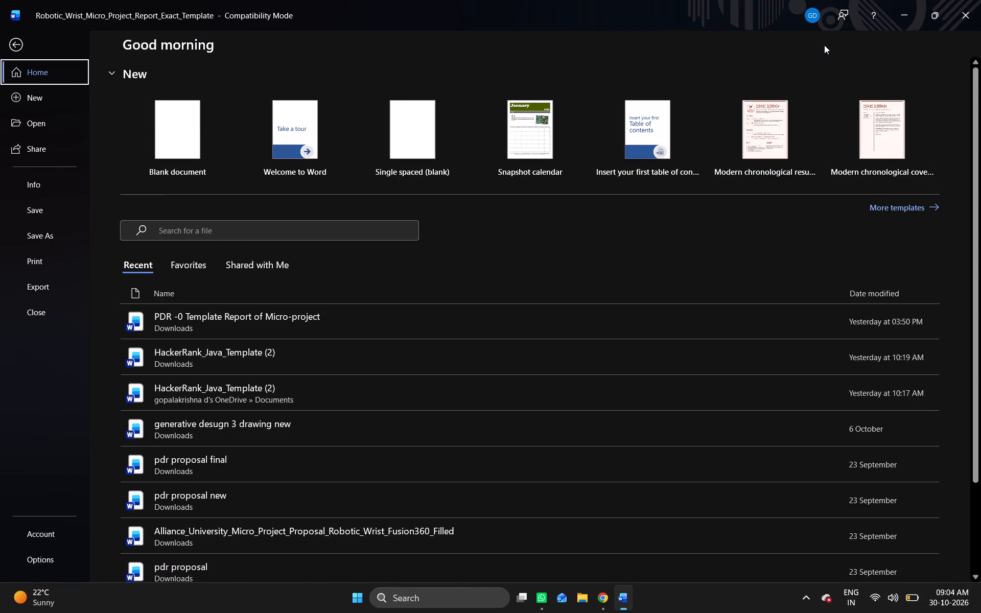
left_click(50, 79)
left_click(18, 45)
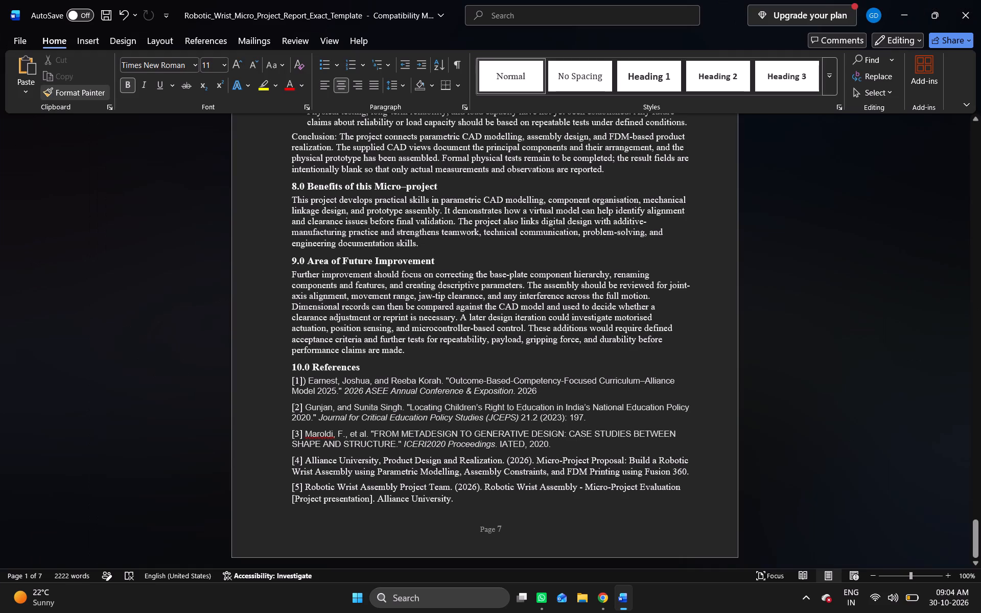
Delete the stray closing parenthesis after the [1] marker of the first entry in the 10.0 References section.
scroll(289, 299, "up", 1)
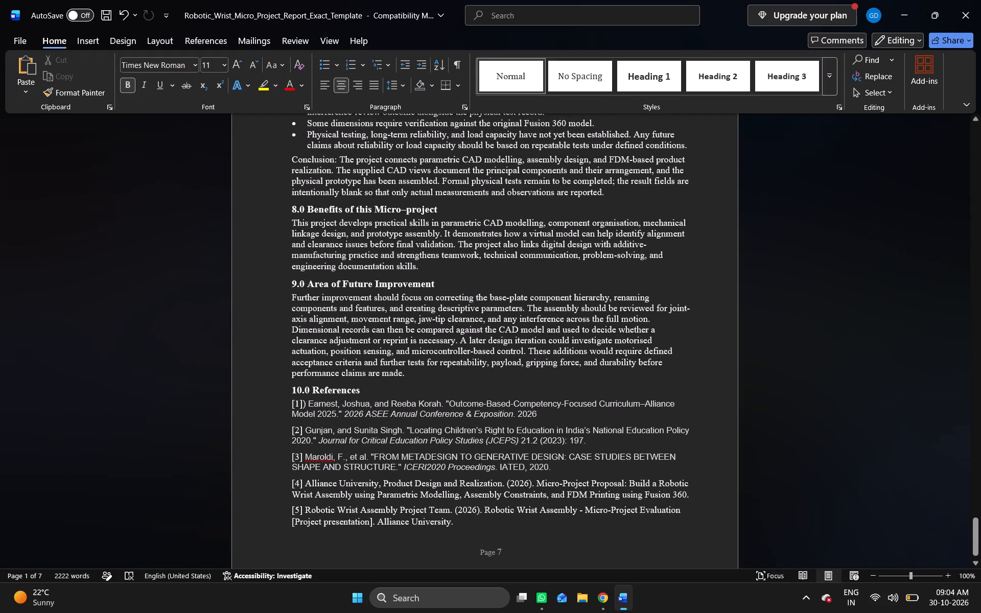
left_click(308, 404)
key("Left")
key("BackSpace")
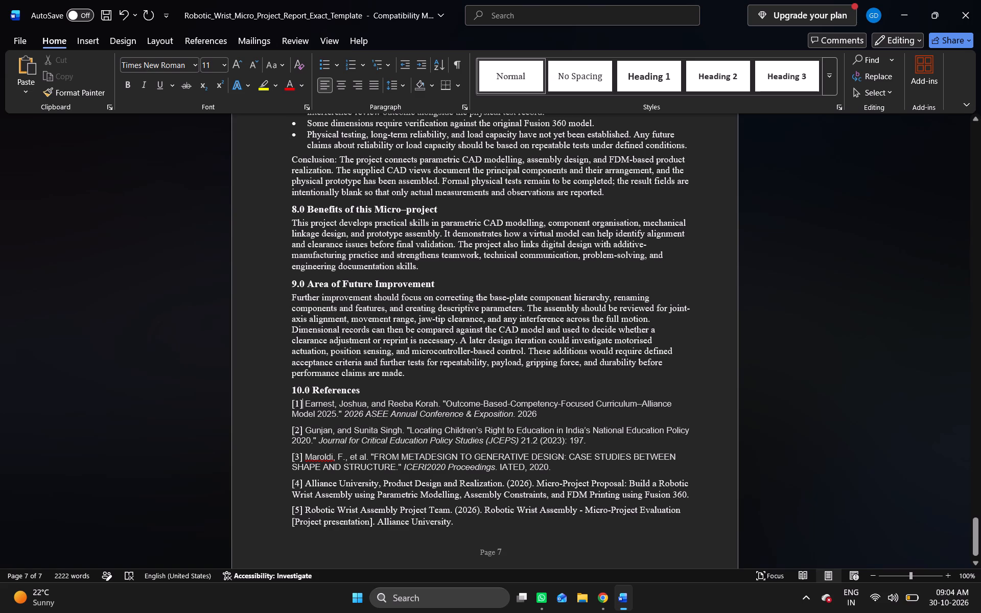
Review the report backwards from the 10.0 References section to the cover page, checking the figures, tables and page layout.
scroll(307, 450, "up", 2)
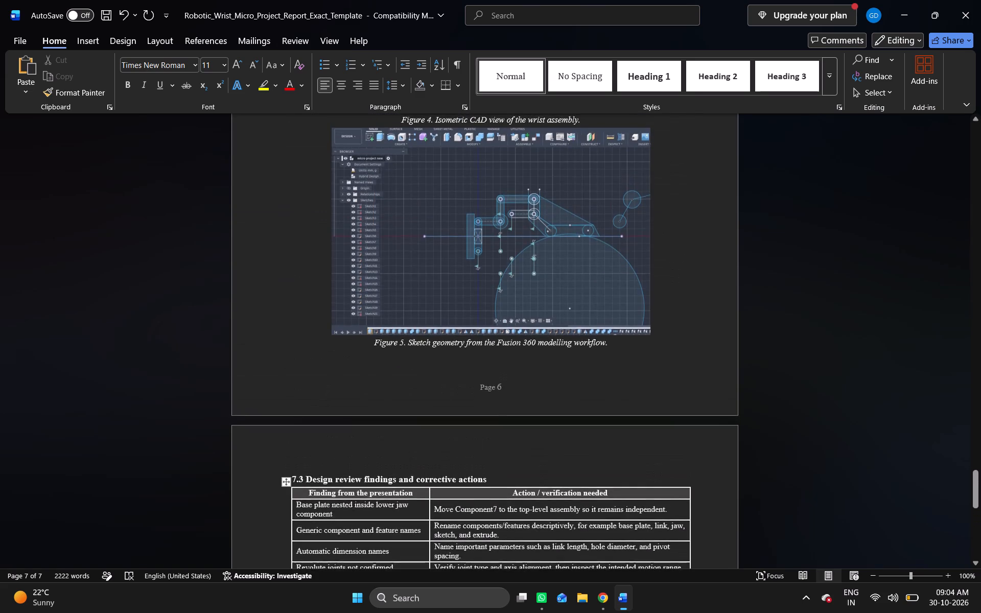
scroll(307, 450, "up", 4)
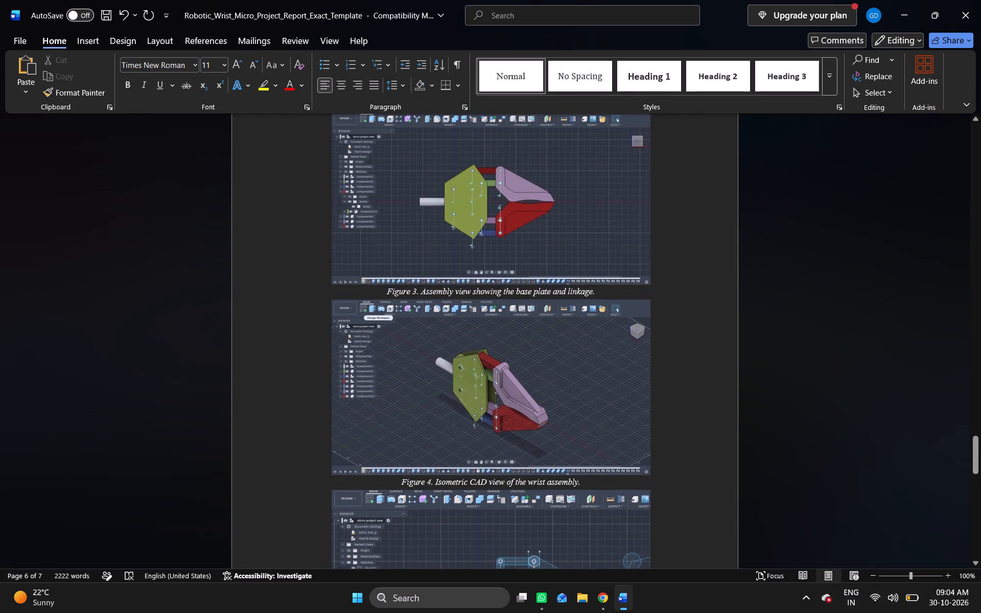
scroll(307, 450, "down", 2)
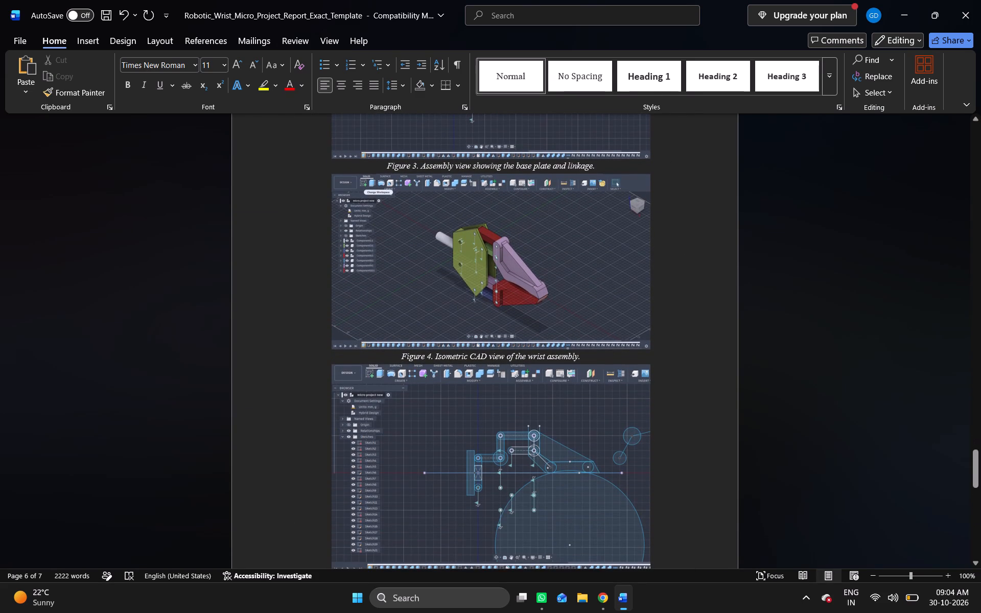
scroll(307, 450, "down", 2)
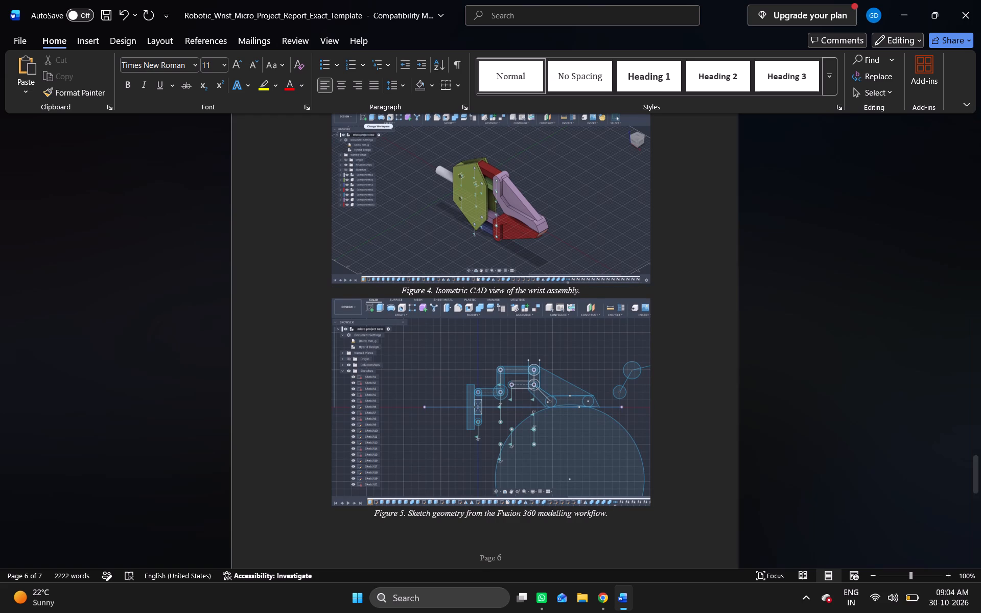
scroll(307, 450, "up", 3)
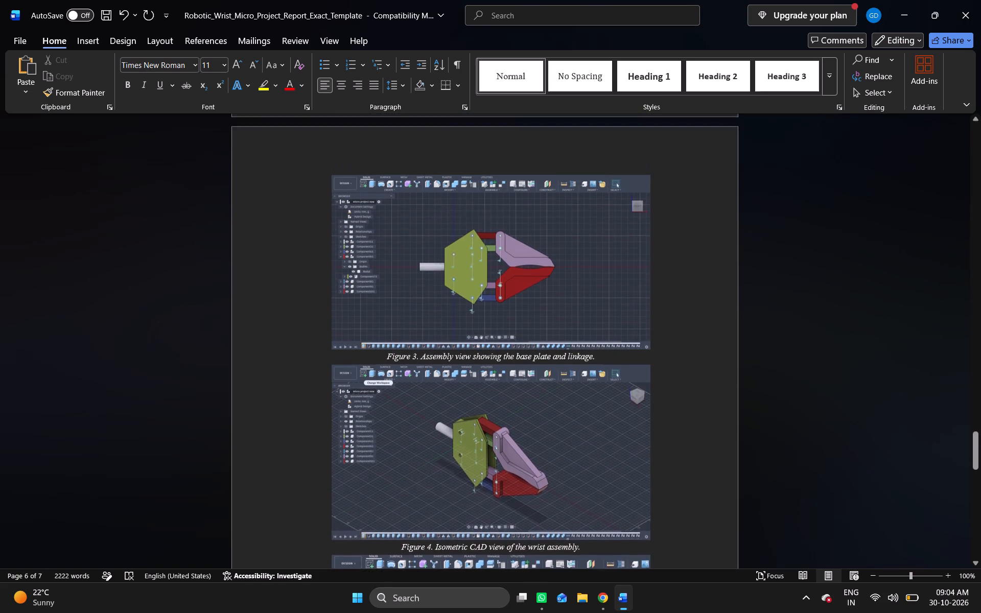
scroll(307, 450, "up", 3)
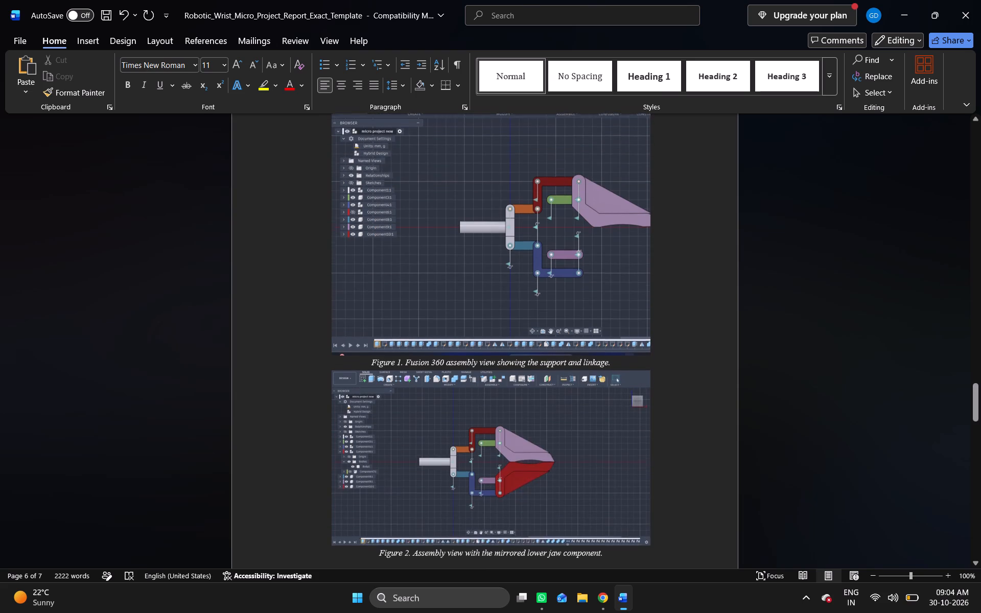
scroll(308, 474, "up", 2)
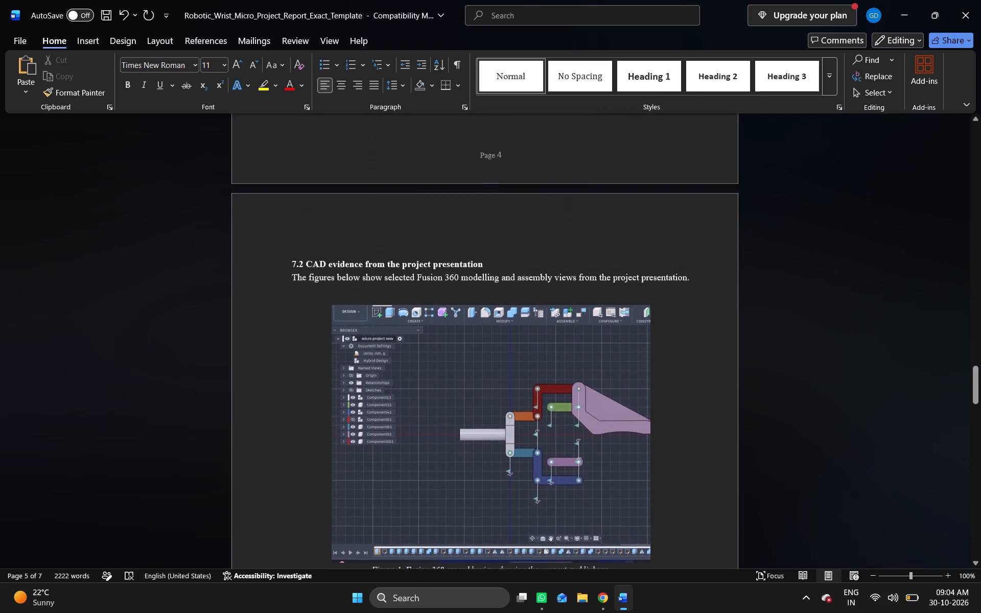
scroll(308, 474, "up", 3)
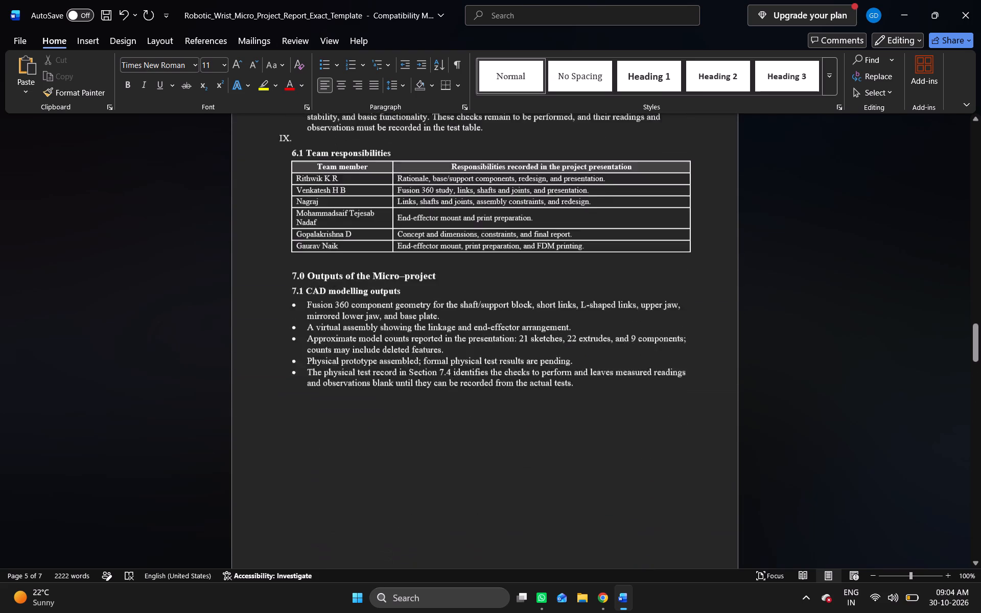
scroll(308, 474, "up", 3)
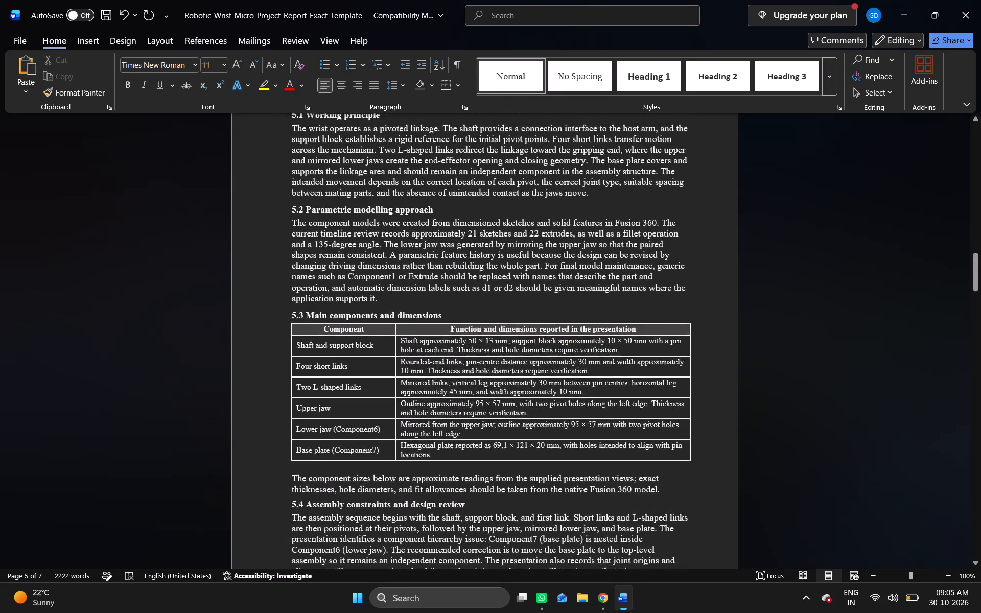
scroll(308, 474, "up", 2)
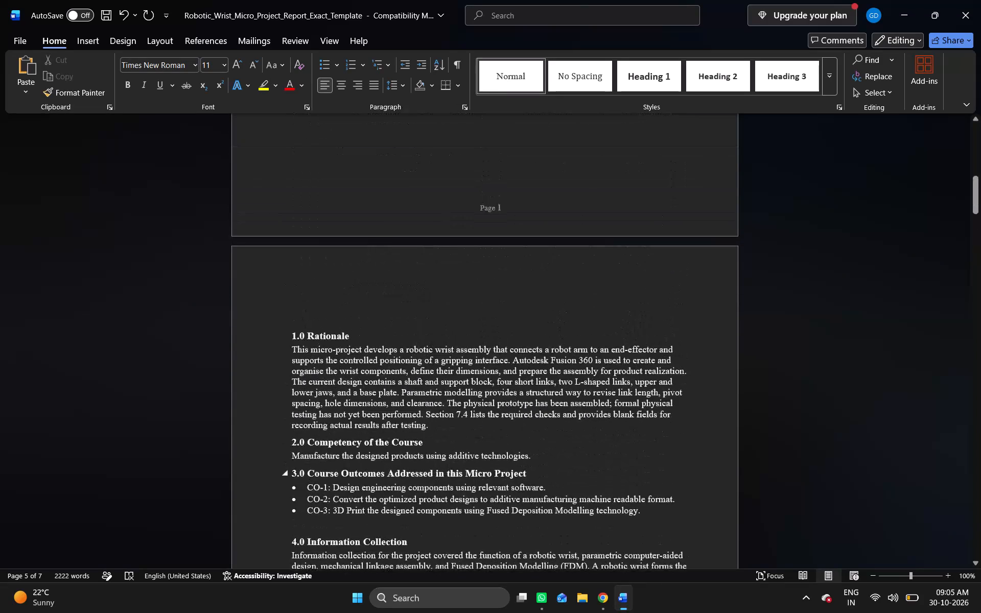
scroll(308, 477, "up", 3)
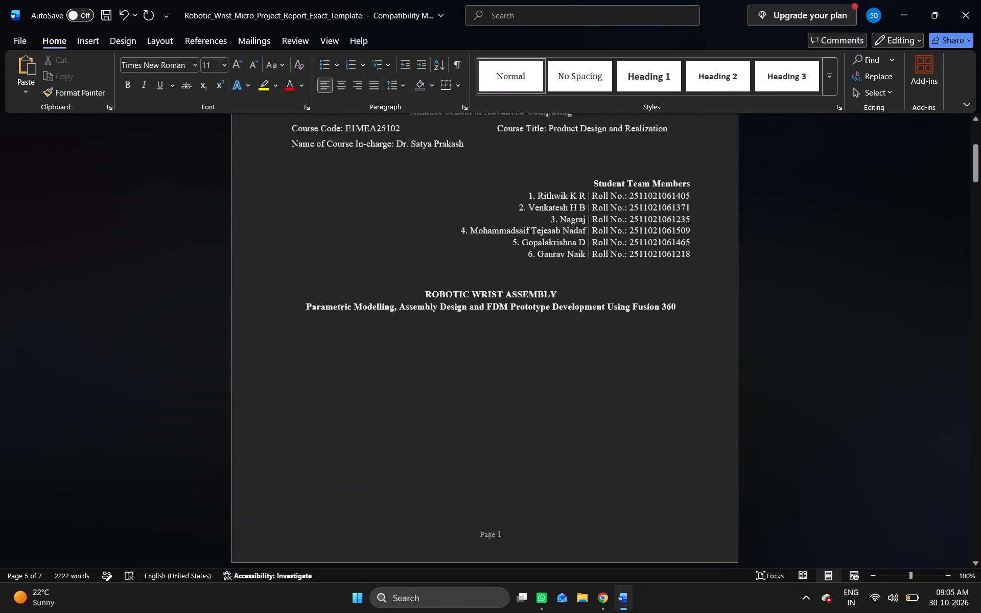
scroll(308, 480, "up", 1)
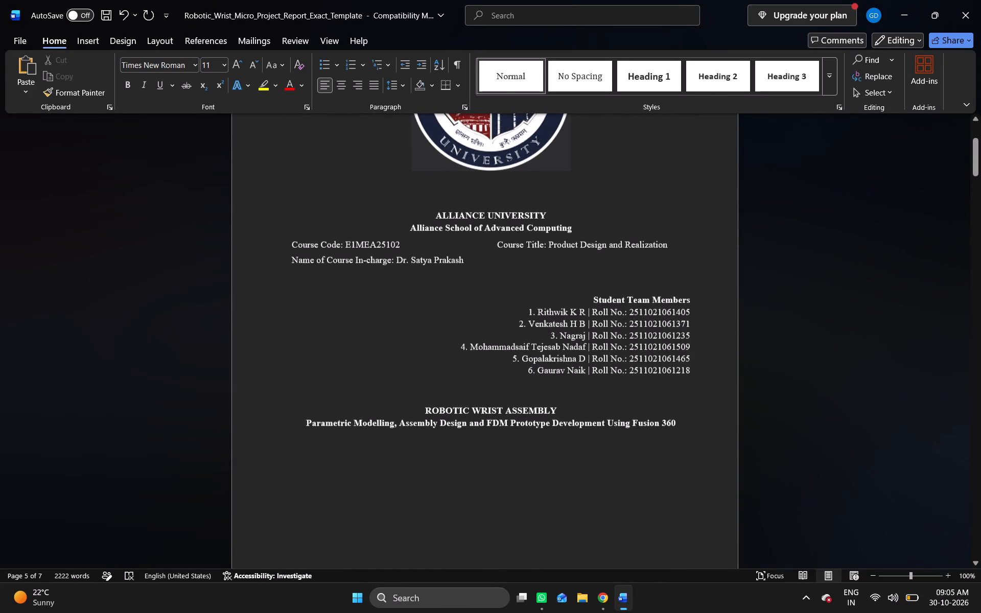
scroll(308, 480, "up", 1)
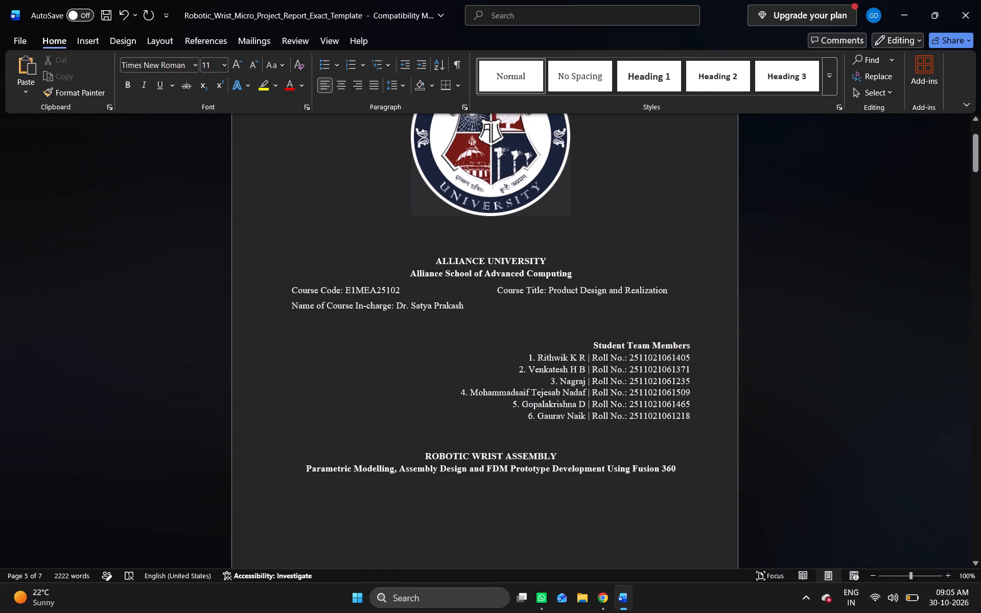
scroll(310, 390, "up", 3)
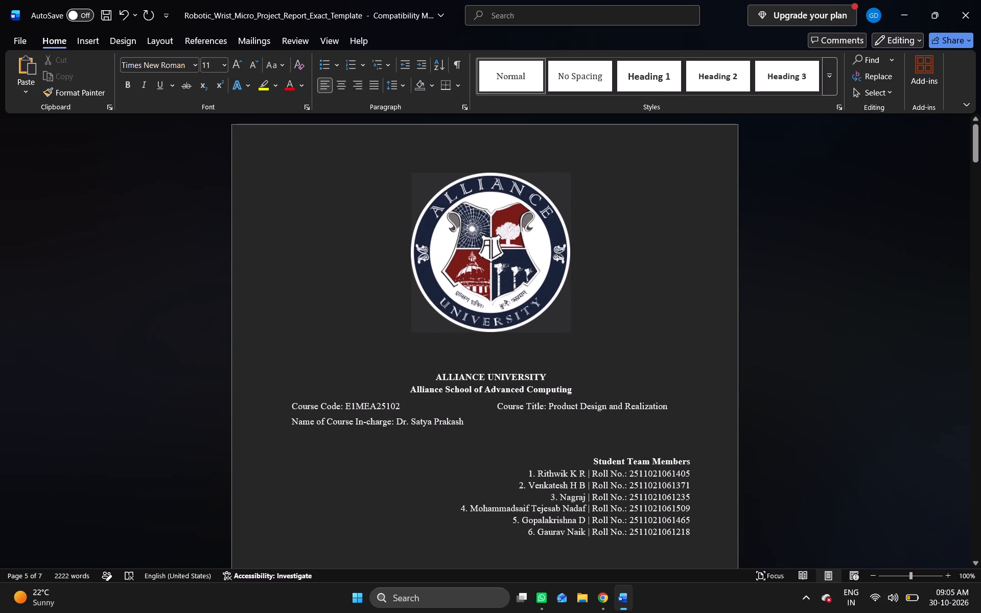
Recheck the pages from the cover page through the 5.0 Theory and Design of the Micro Project section.
scroll(391, 257, "down", 3)
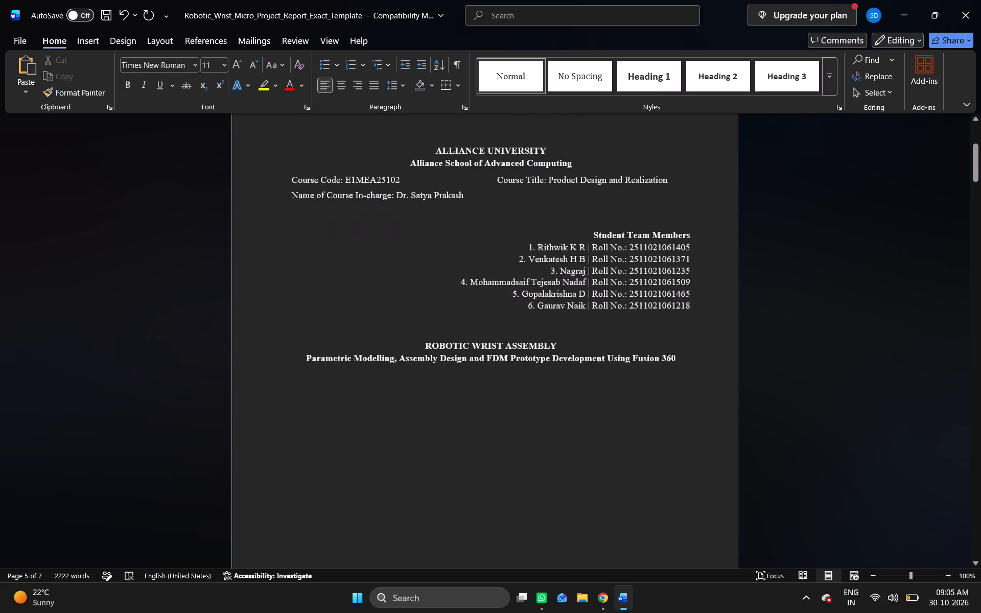
scroll(391, 257, "down", 3)
scroll(391, 257, "up", 2)
scroll(391, 257, "down", 1)
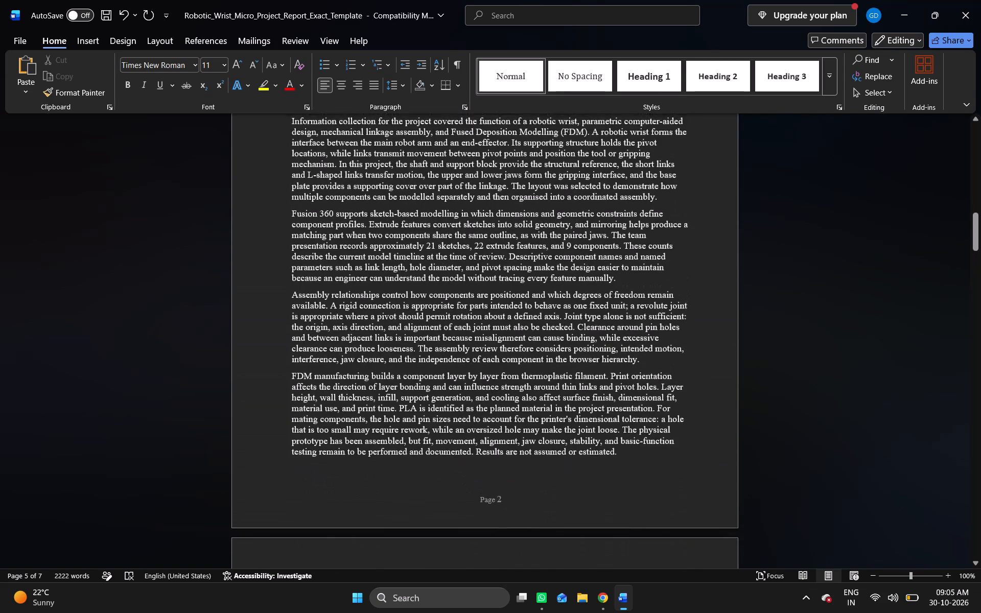
scroll(391, 257, "down", 1)
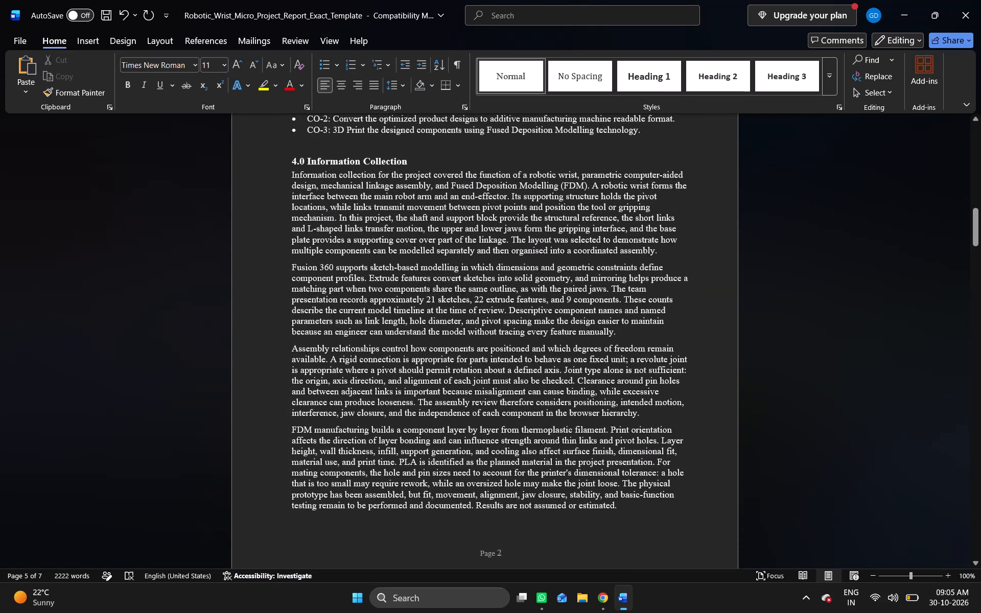
scroll(391, 257, "down", 1)
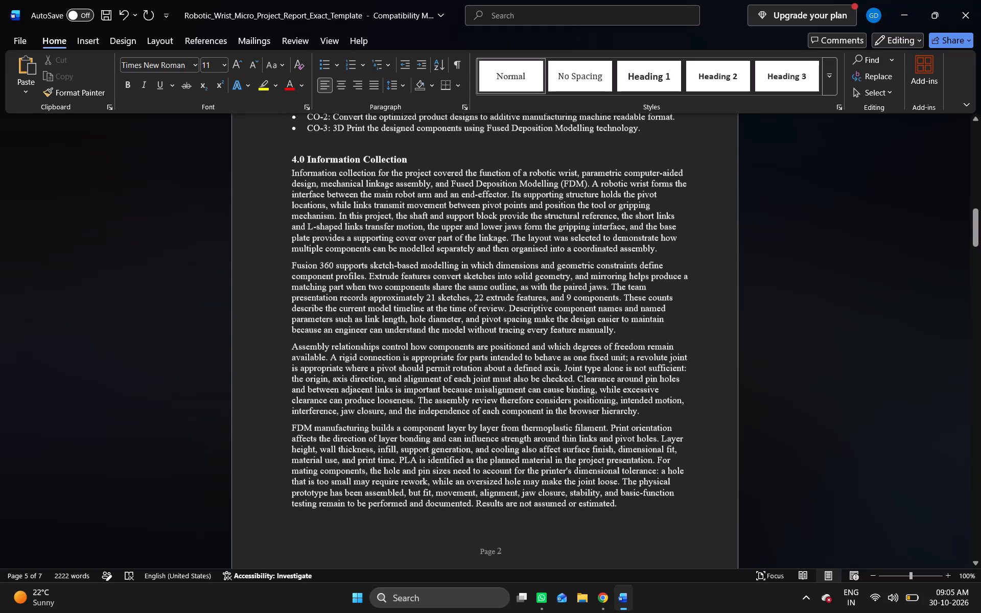
scroll(391, 257, "down", 1)
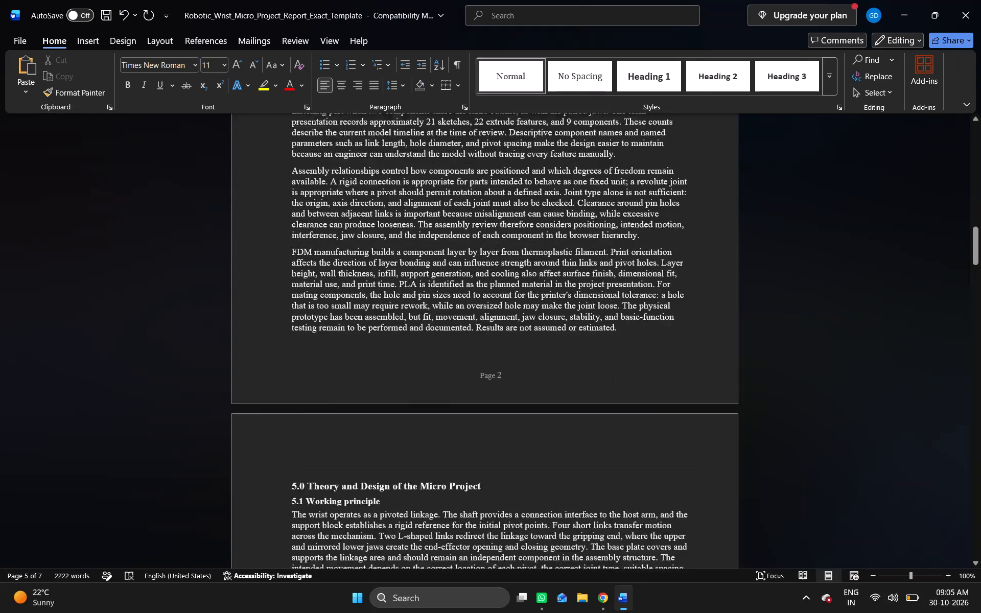
scroll(391, 257, "down", 1)
scroll(391, 257, "up", 1)
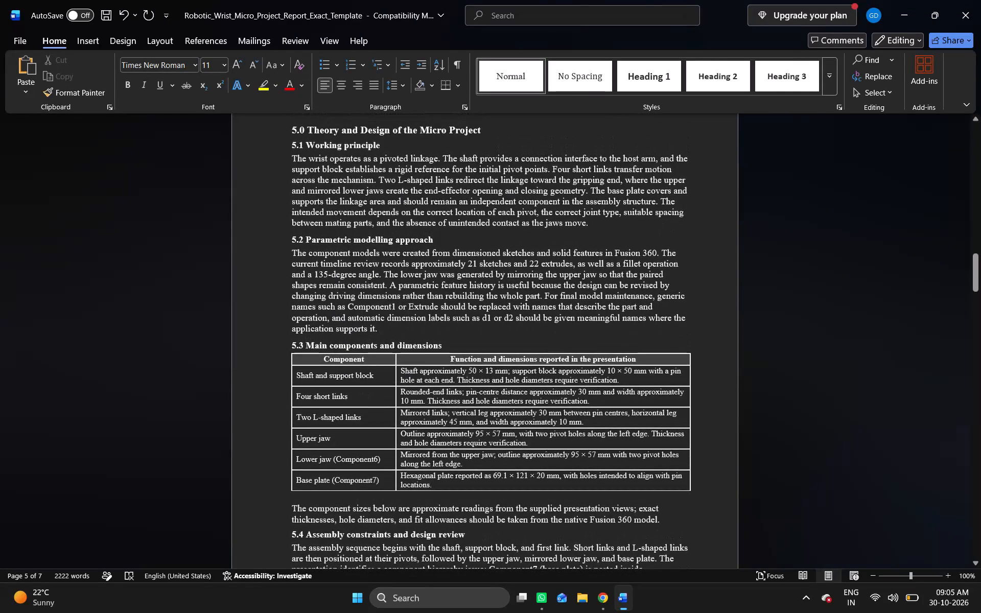
scroll(391, 257, "up", 4)
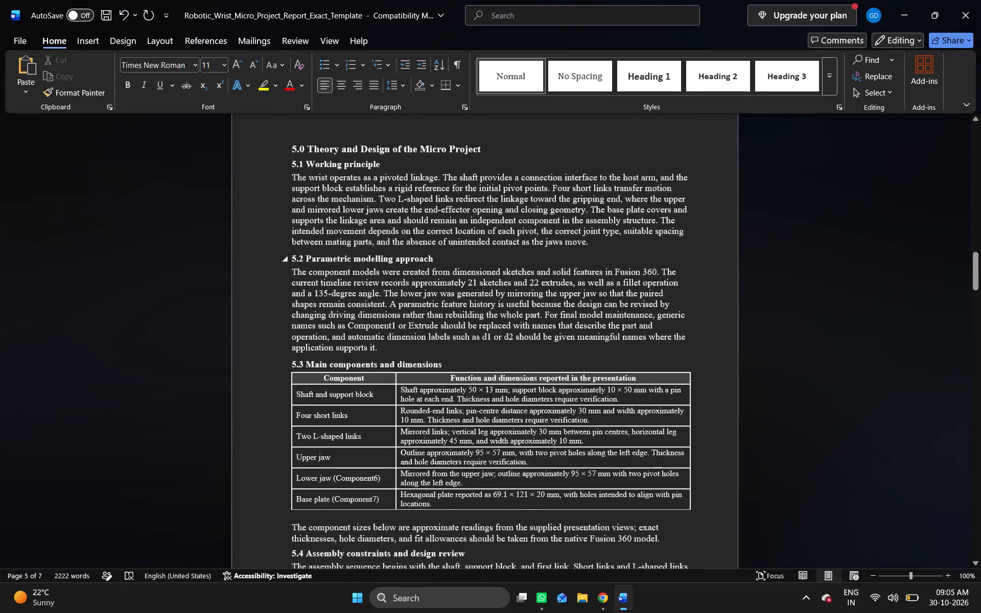
scroll(391, 257, "up", 2)
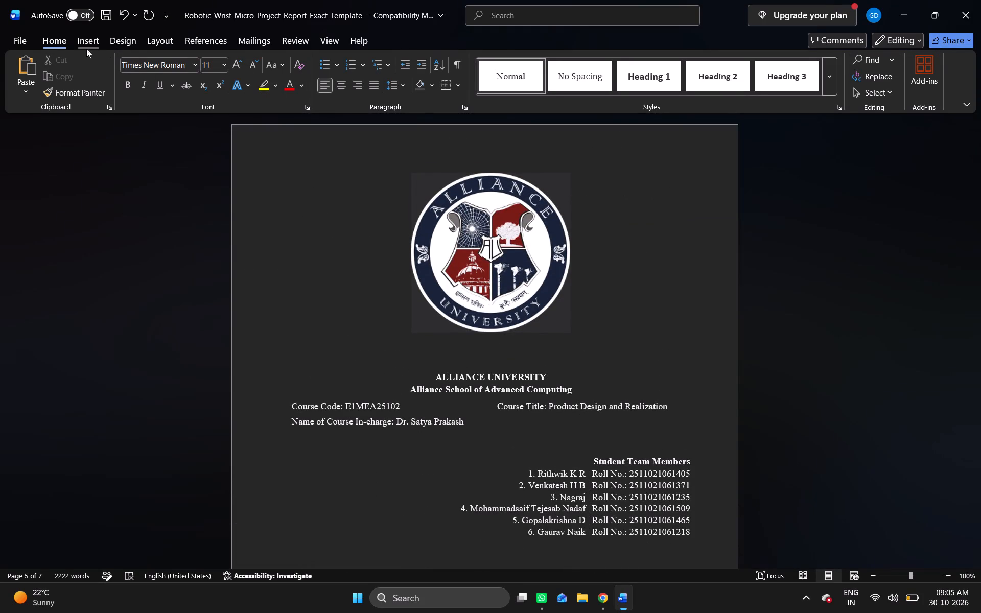
Save a copy of the report as "pdr report" in the Downloads folder as a Word Document, accepting the upgrade to the newest file format.
left_click(22, 44)
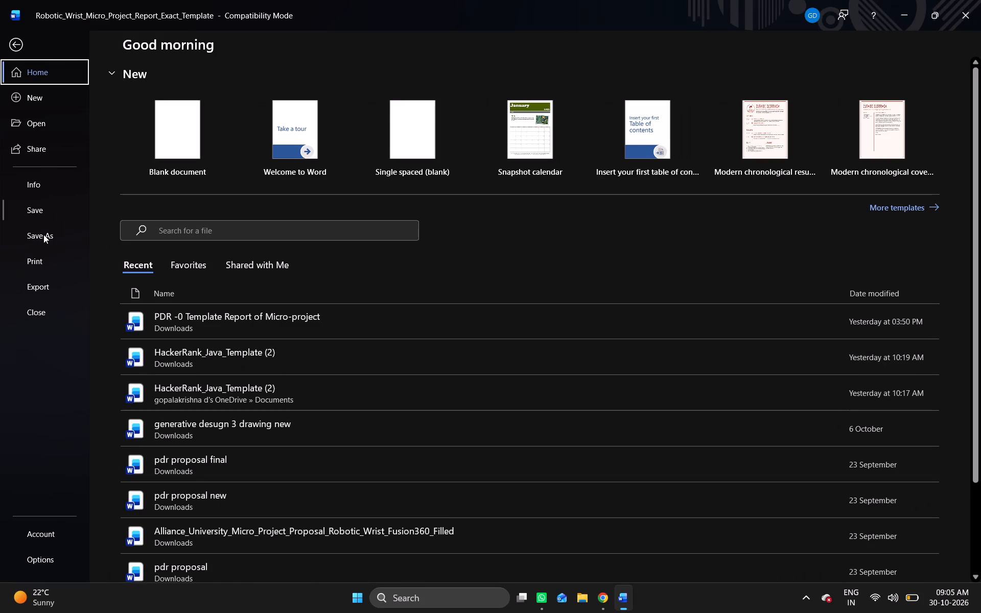
left_click(43, 234)
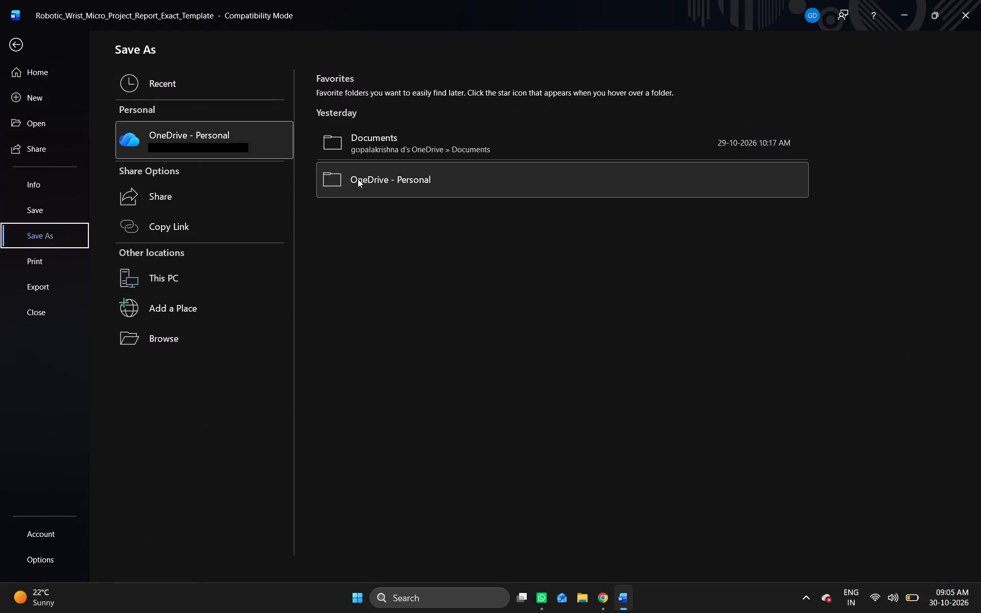
left_click(388, 136)
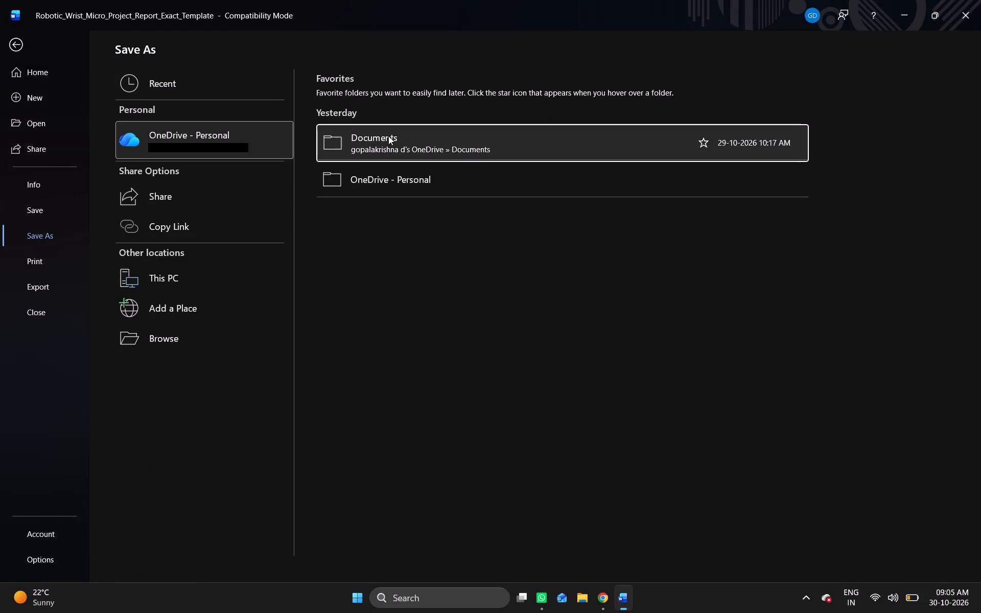
left_click(181, 276)
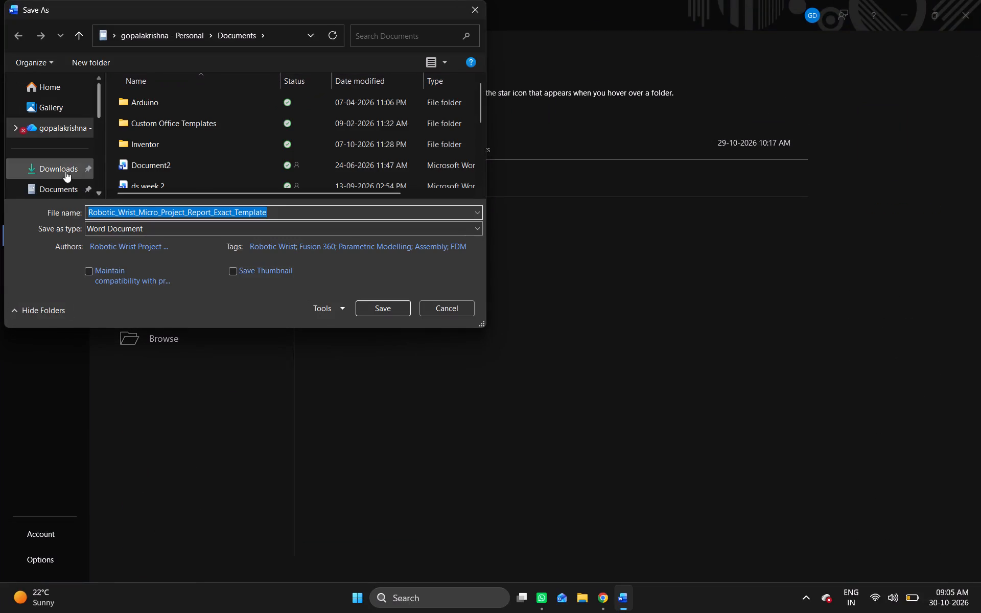
left_click(61, 170)
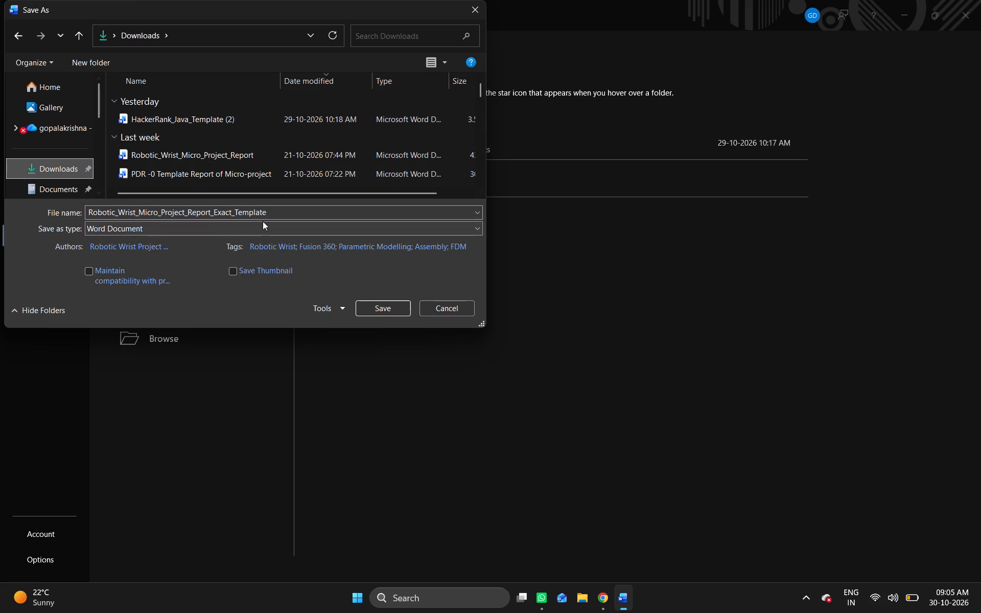
left_click_drag(283, 209, 157, 202)
key("BackSpace")
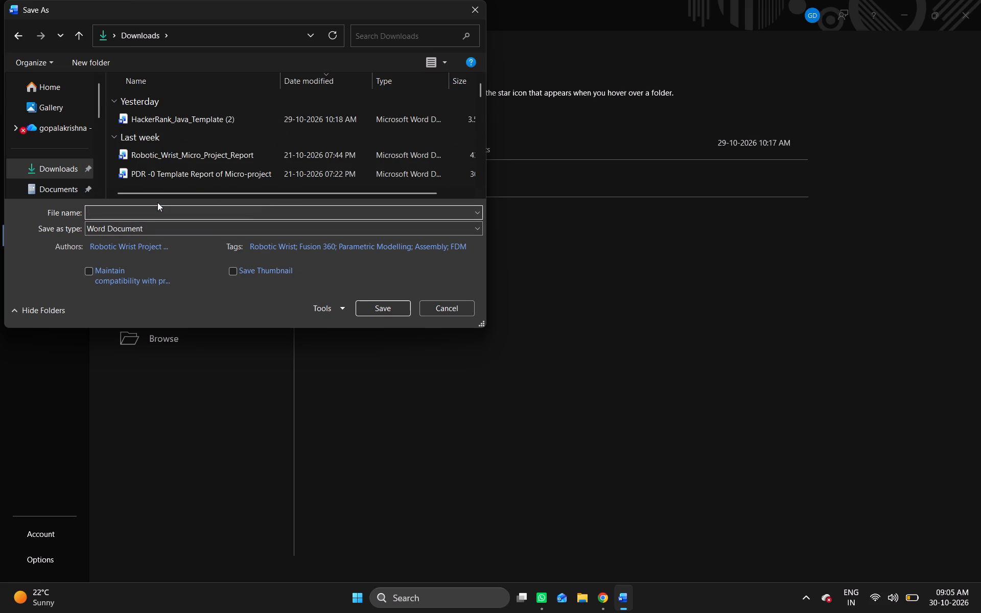
type("pdr report")
key("space")
key("Return")
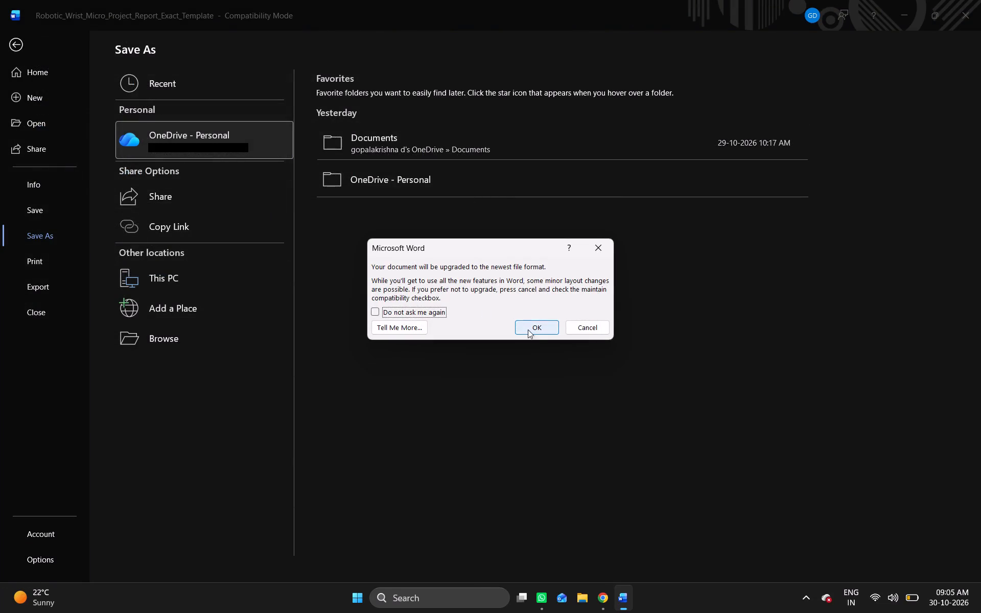
left_click(534, 333)
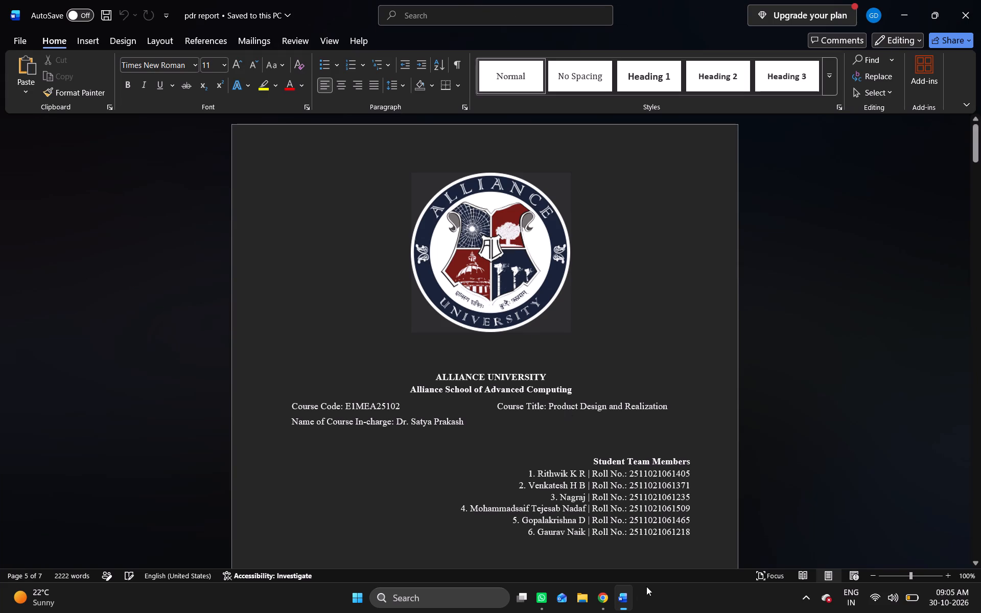